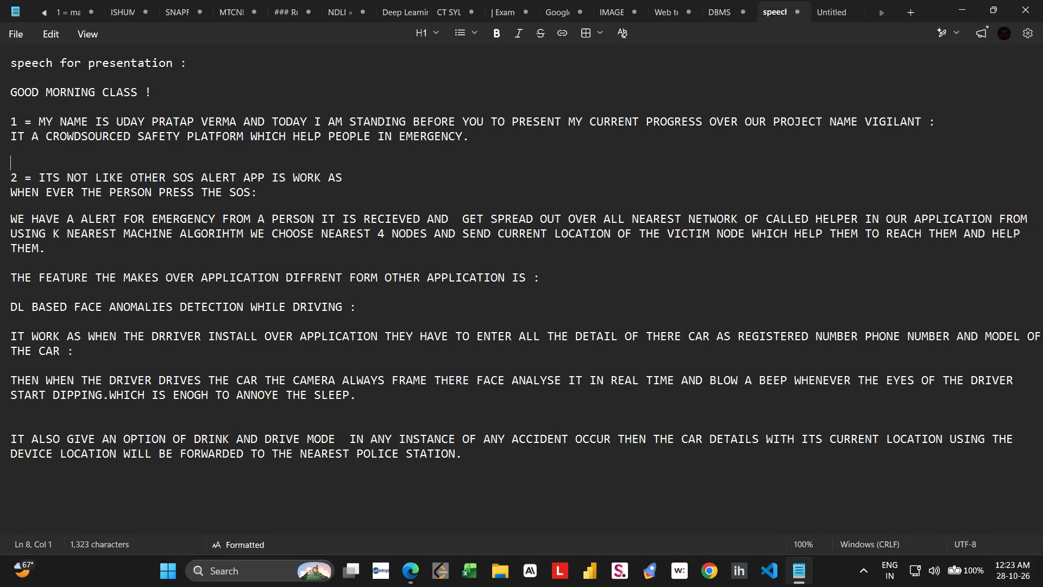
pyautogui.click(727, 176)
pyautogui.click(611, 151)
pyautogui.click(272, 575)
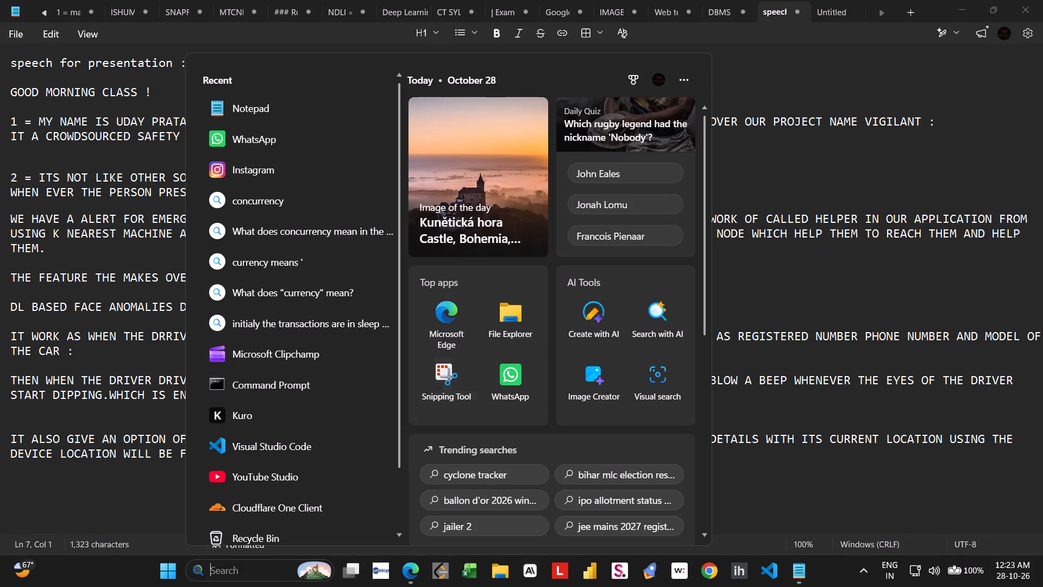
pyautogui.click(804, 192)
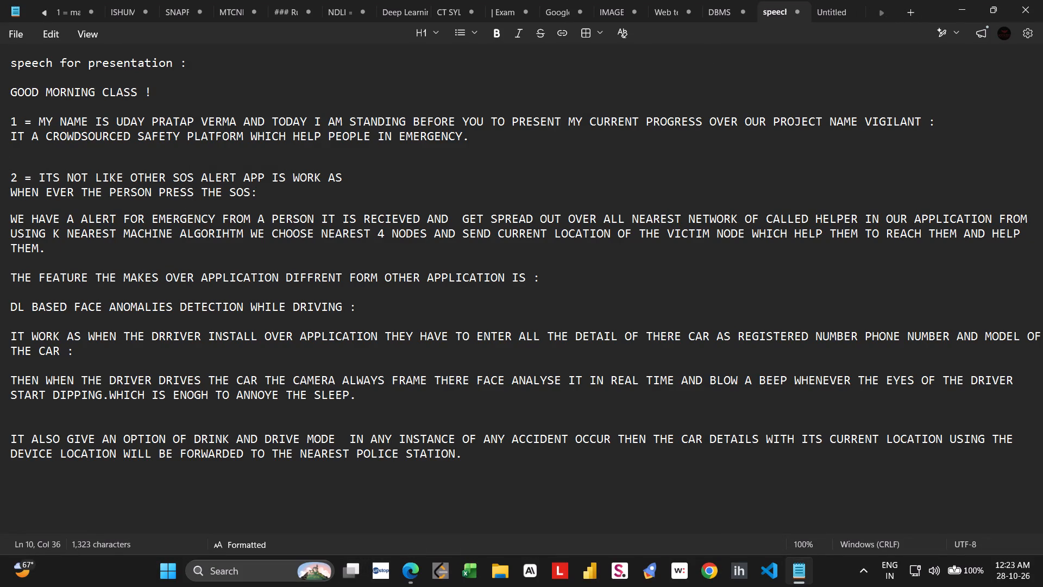
# Switch to Microsoft Edge and search the web in a new tab for "face detection in car dashcam".
pyautogui.click(414, 572)
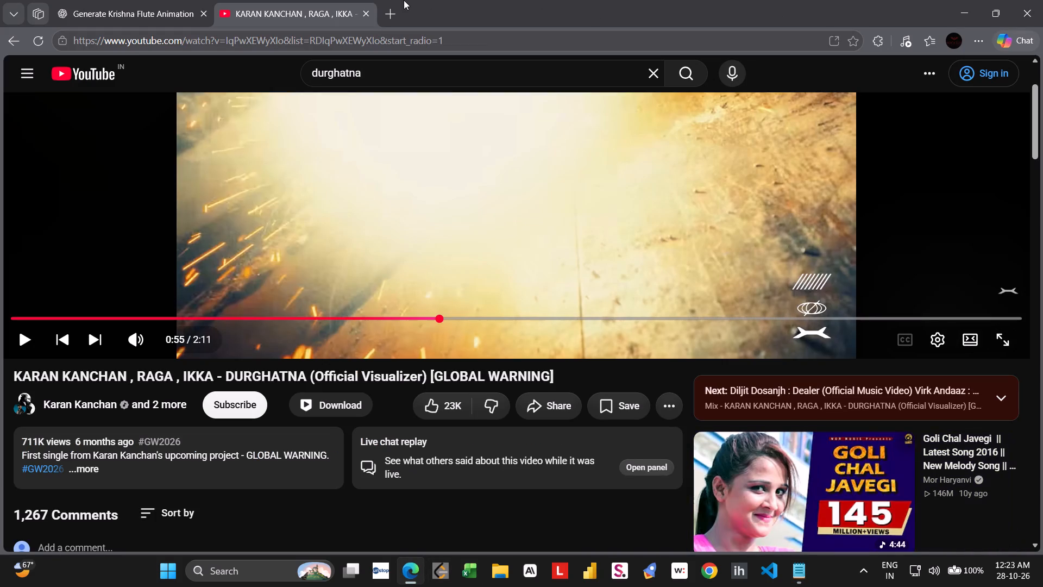
pyautogui.click(396, 7)
pyautogui.write('face detection i')
pyautogui.press('BackSpace')
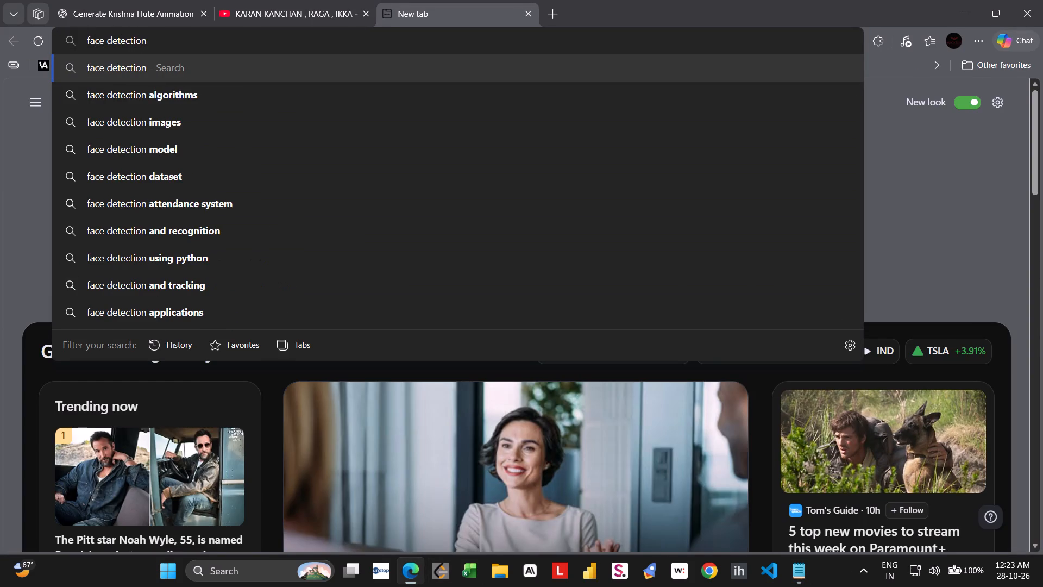
pyautogui.write('in caa')
pyautogui.press('BackSpace')
pyautogui.write('r dashcam')
pyautogui.press('Return')
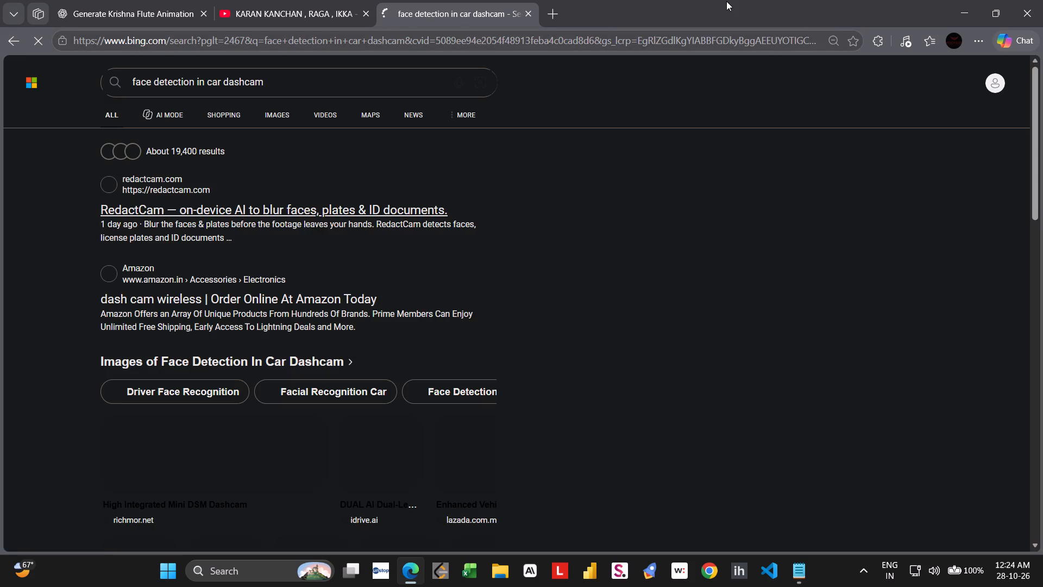
pyautogui.click(726, 1)
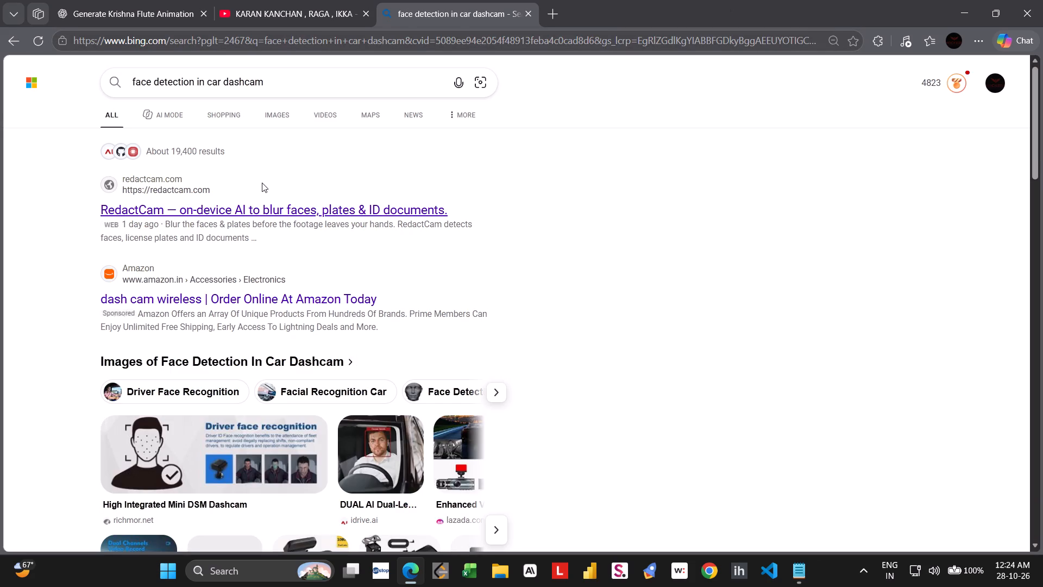
# Show the image results and open the preview of the alibaba.com Advanced 4G Dual-Lens Dash Cam driver face picture.
pyautogui.click(280, 124)
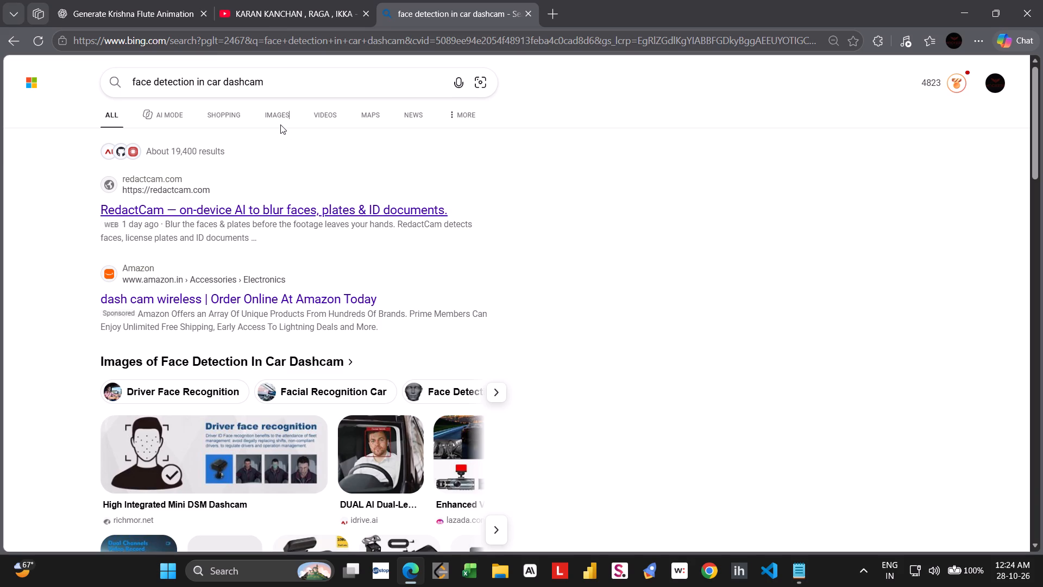
pyautogui.click(281, 122)
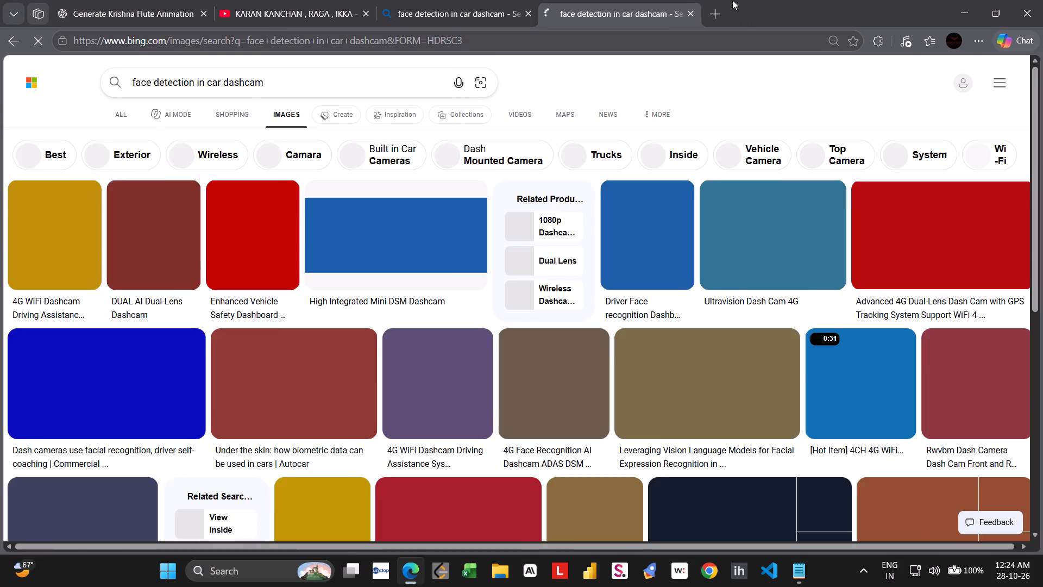
pyautogui.scroll(-1, 567, 234)
pyautogui.scroll(-1, 304, 348)
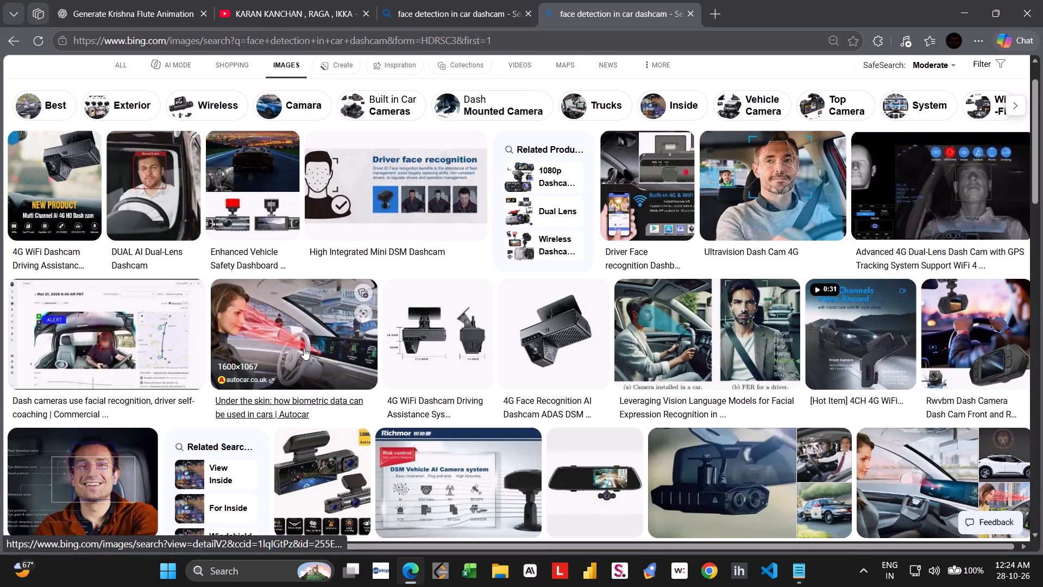
pyautogui.scroll(-1, 304, 348)
pyautogui.scroll(-1, 442, 203)
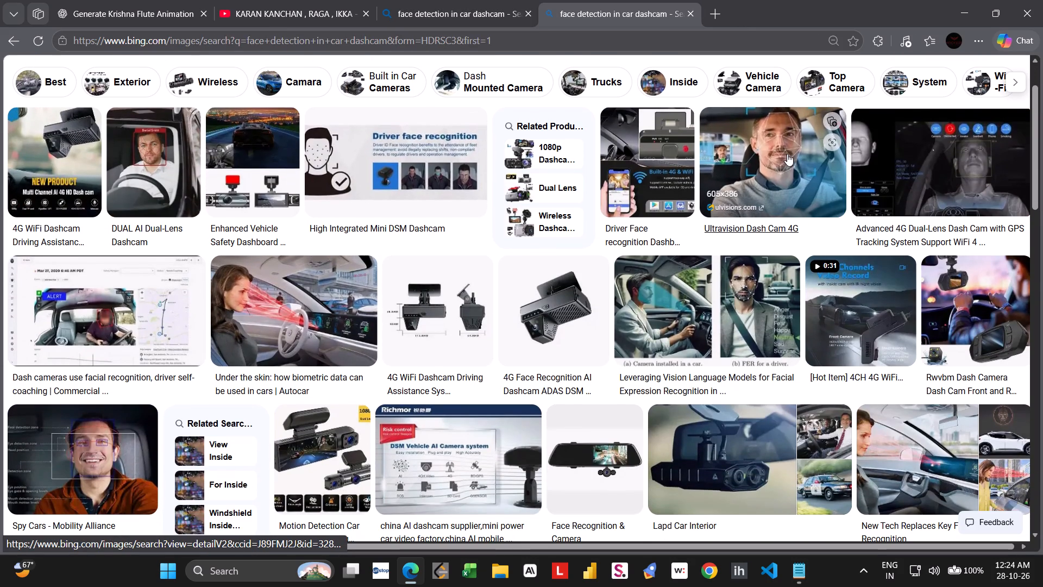
pyautogui.click(946, 139)
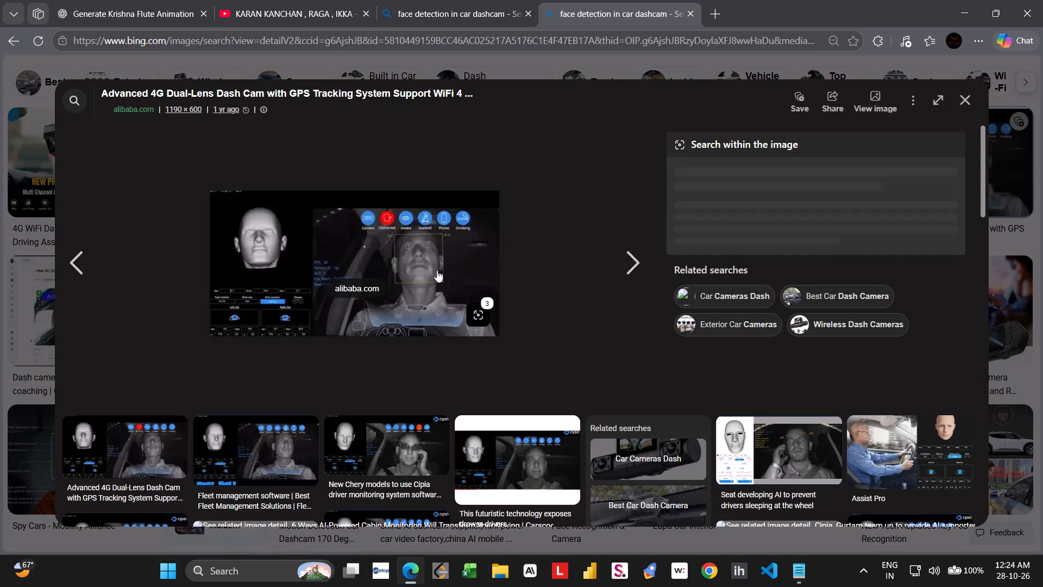
pyautogui.click(407, 259)
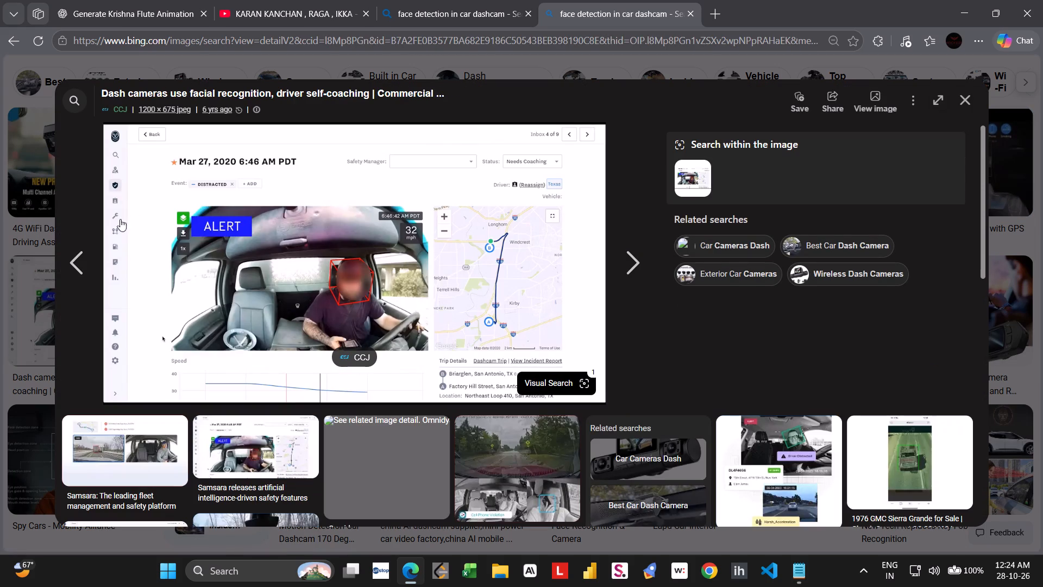
pyautogui.click(81, 255)
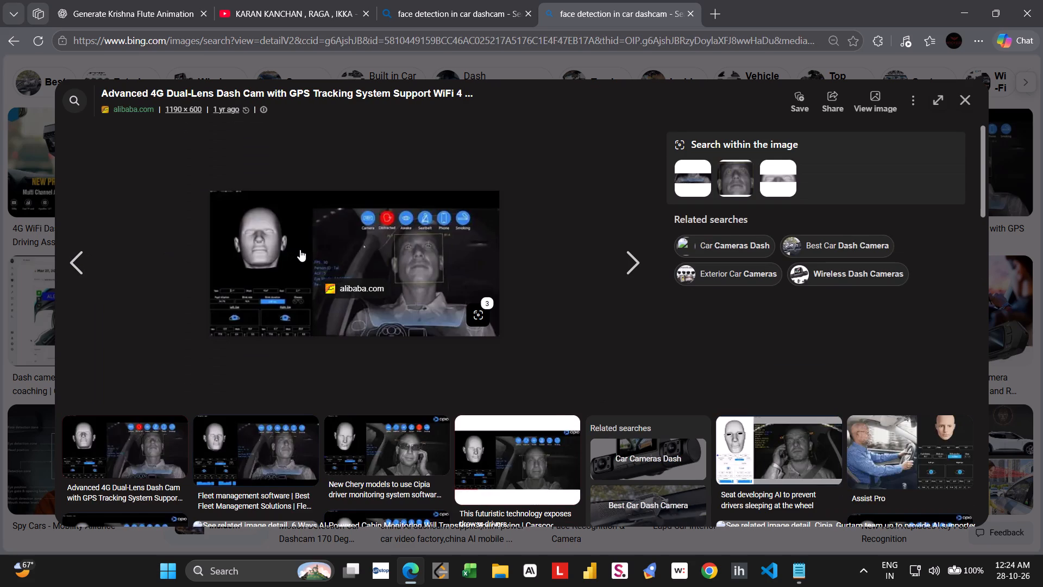
# Save the previewed image to the Computer Vision Photos folder as "Face anomolies" and close the preview.
pyautogui.rightClick(300, 249)
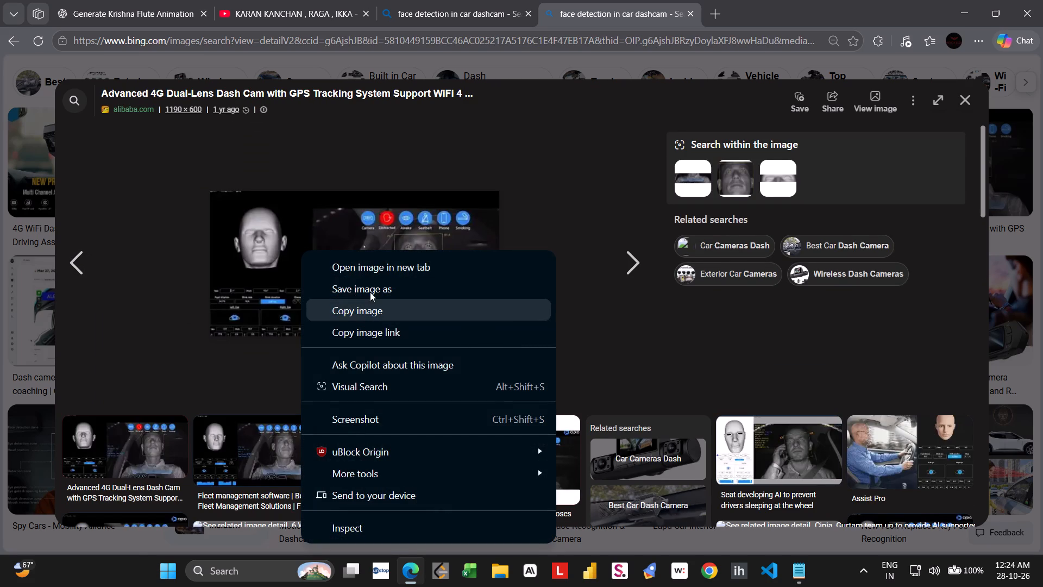
pyautogui.click(370, 292)
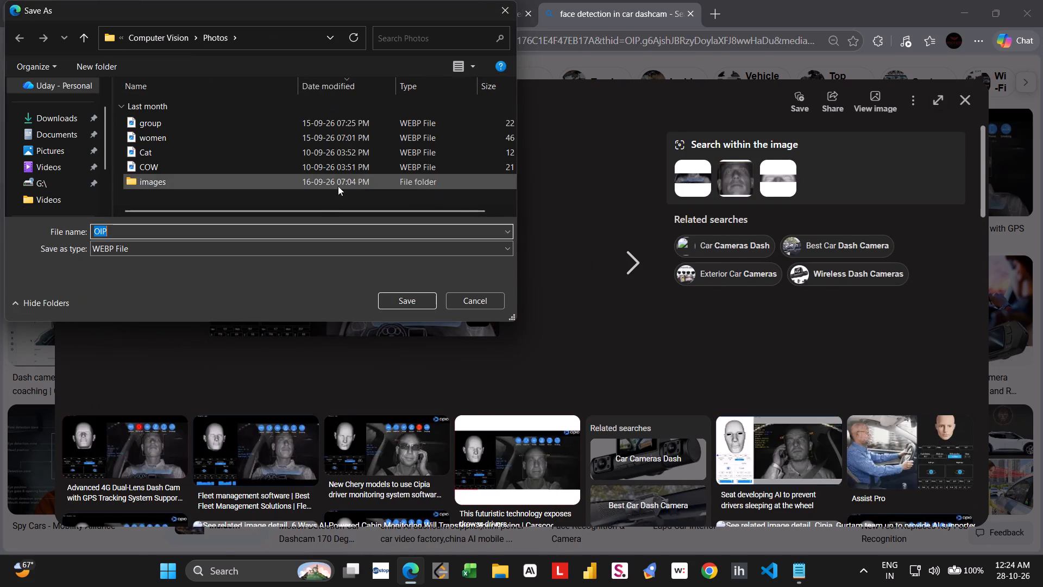
pyautogui.press('BackSpace')
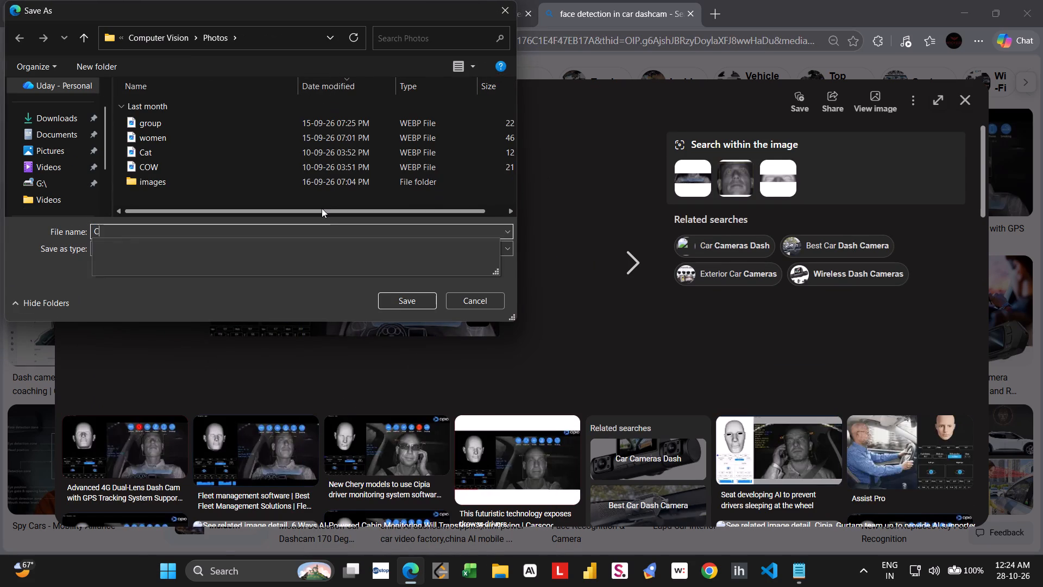
pyautogui.press('BackSpace')
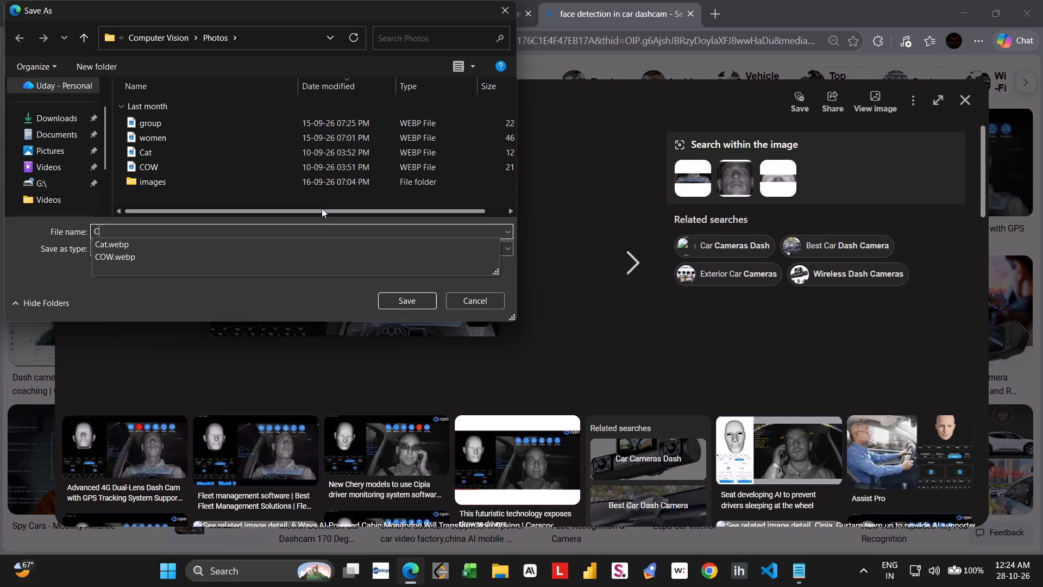
pyautogui.write('omputer')
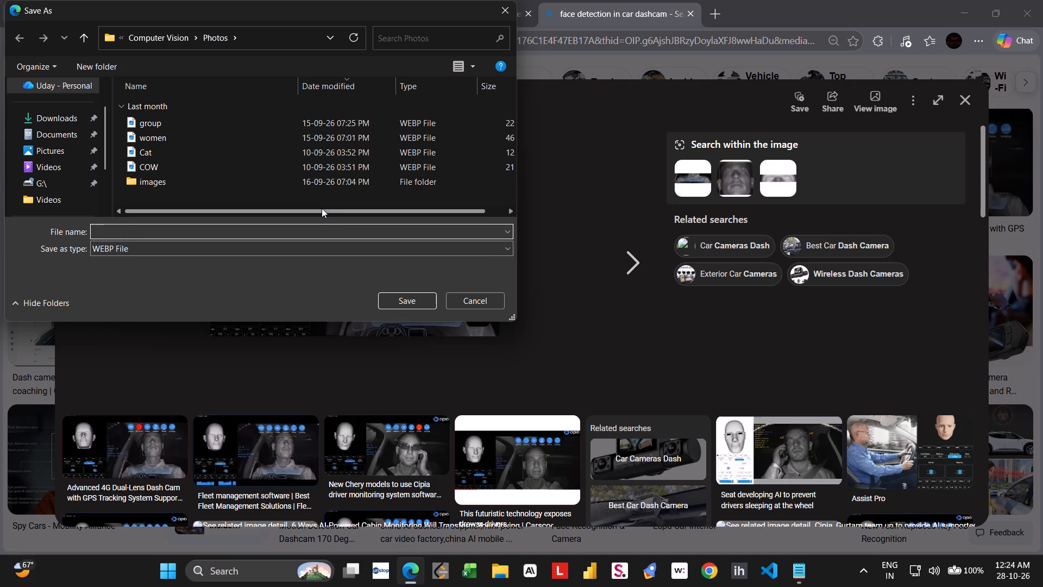
pyautogui.write('ace anomolies')
pyautogui.press('Return')
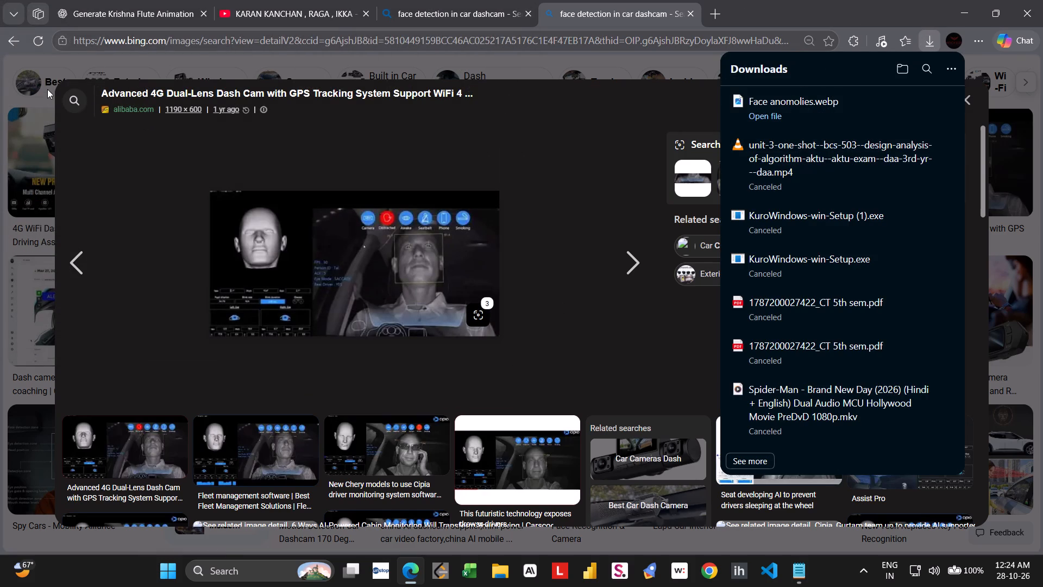
pyautogui.click(91, 57)
# Browse the remaining image results for other pictures of driver face detection in cars.
pyautogui.scroll(-1, 396, 303)
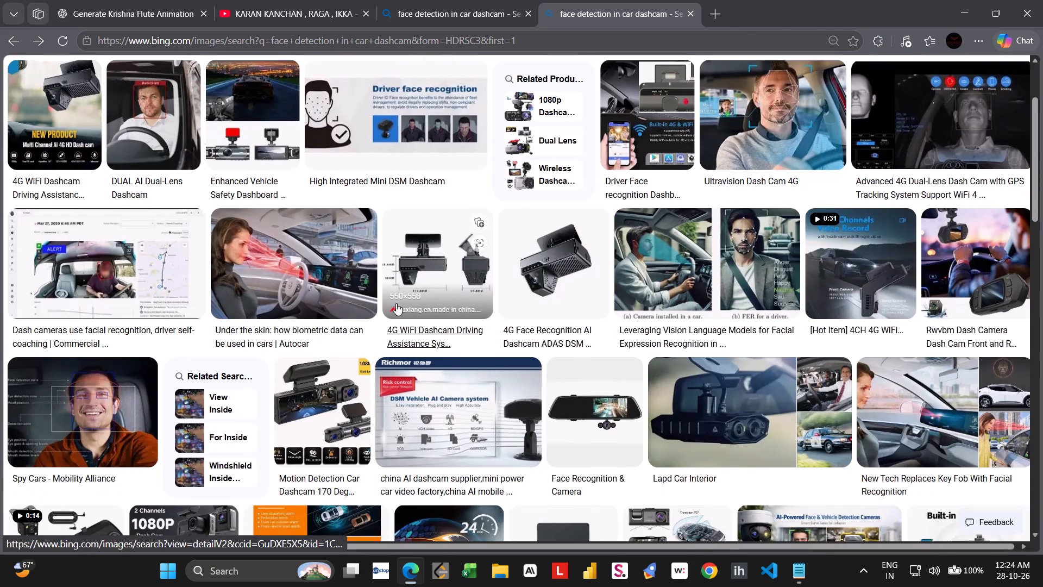
pyautogui.scroll(-2, 396, 303)
pyautogui.scroll(-1, 266, 345)
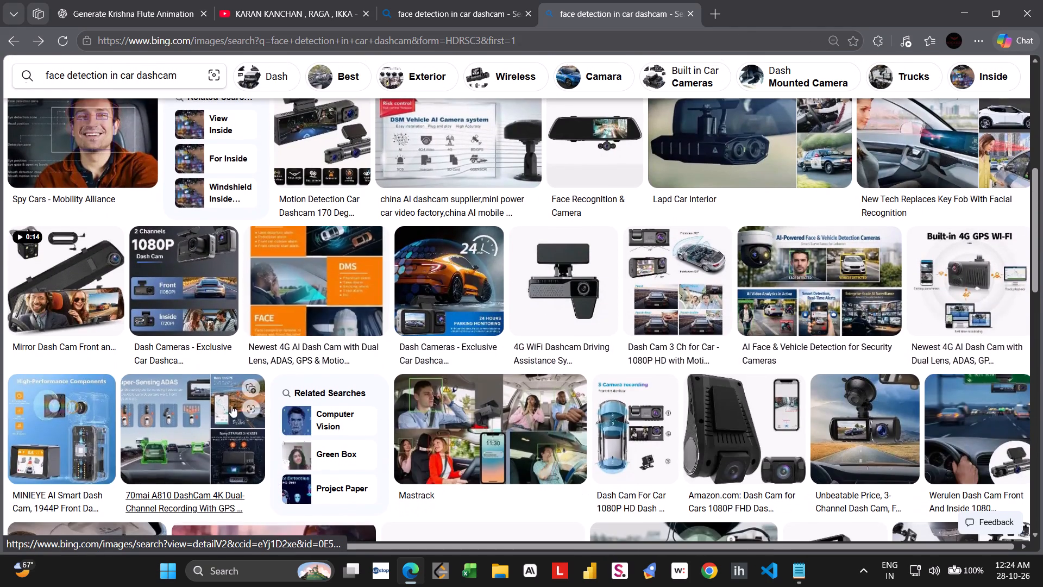
pyautogui.scroll(-1, 264, 405)
pyautogui.scroll(-1, 570, 370)
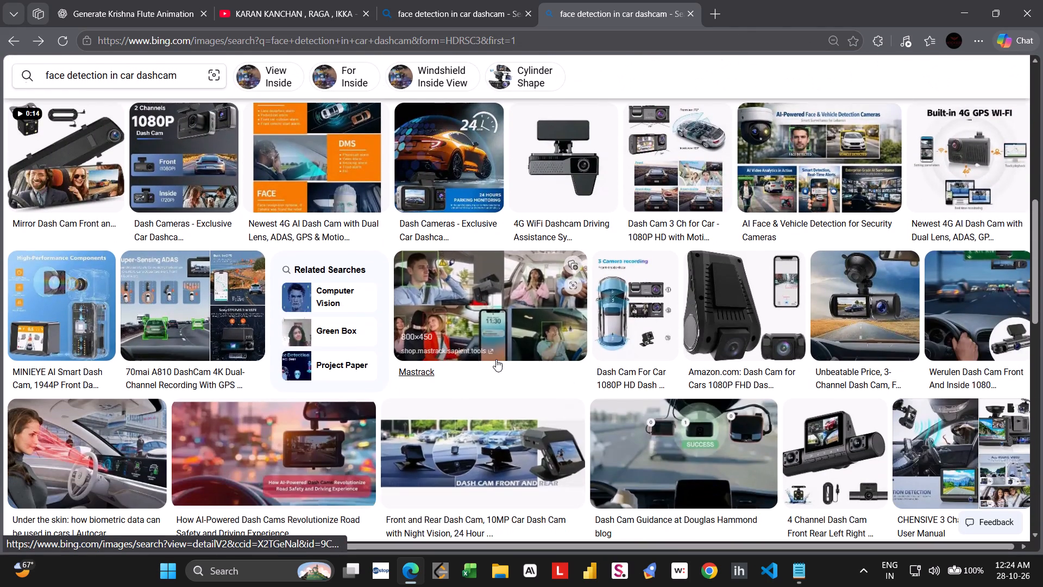
pyautogui.scroll(-1, 496, 359)
pyautogui.scroll(-2, 402, 392)
pyautogui.scroll(-1, 419, 439)
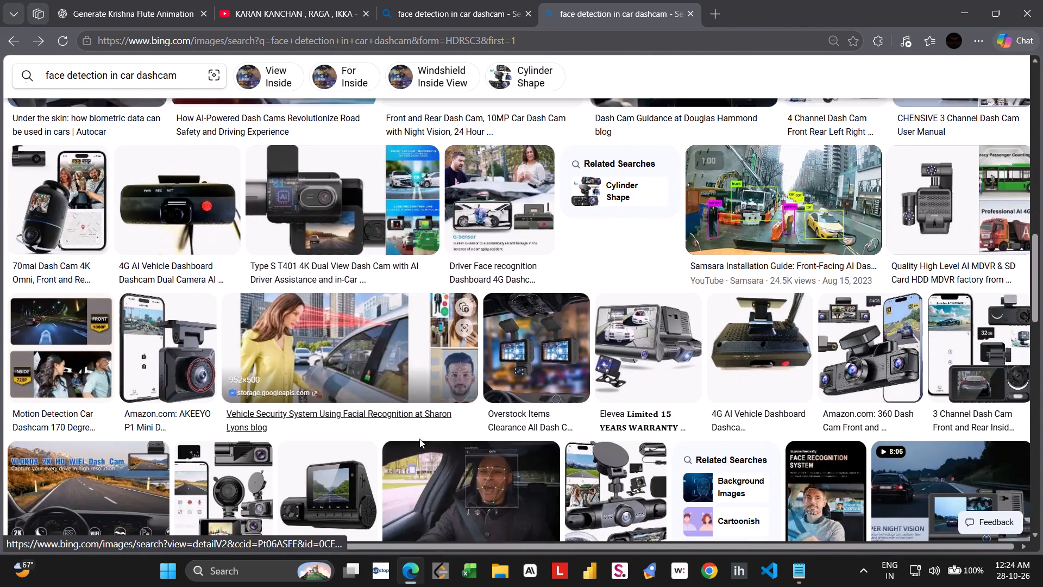
pyautogui.scroll(-1, 419, 439)
pyautogui.scroll(-1, 511, 415)
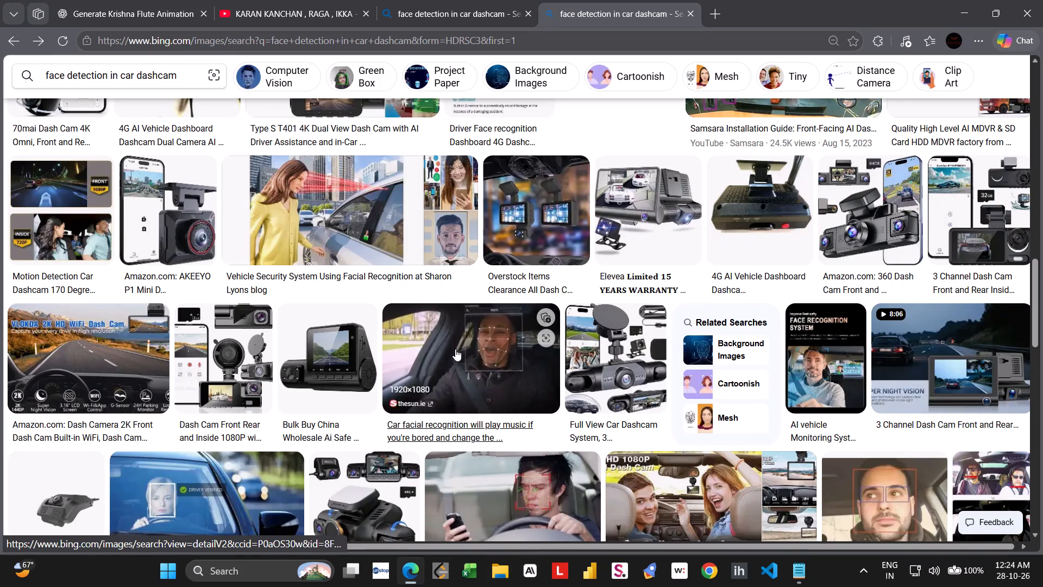
pyautogui.scroll(5, 455, 349)
pyautogui.scroll(1, 480, 212)
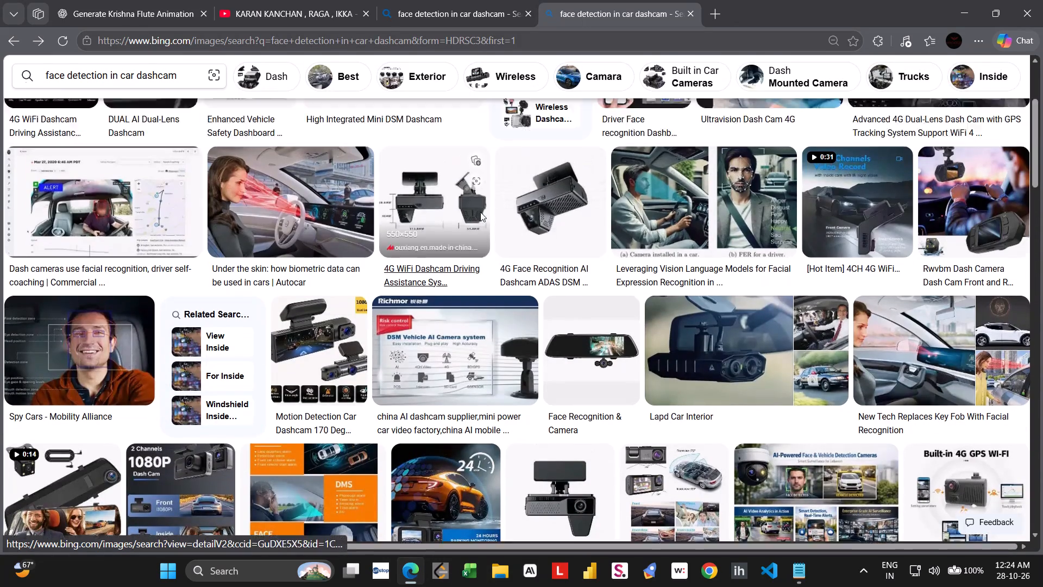
pyautogui.scroll(1, 480, 212)
pyautogui.scroll(5, 658, 320)
pyautogui.click(742, 81)
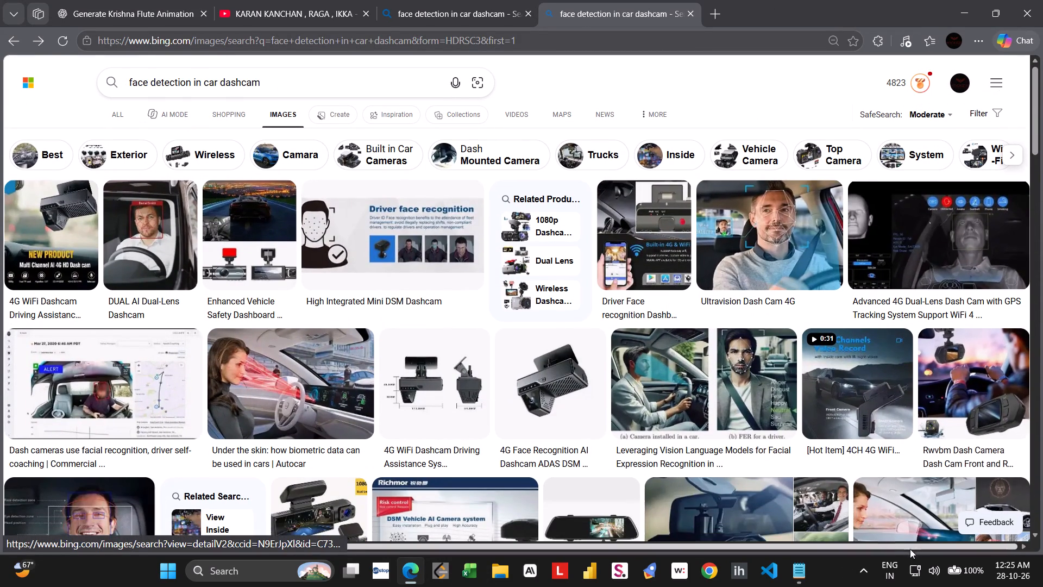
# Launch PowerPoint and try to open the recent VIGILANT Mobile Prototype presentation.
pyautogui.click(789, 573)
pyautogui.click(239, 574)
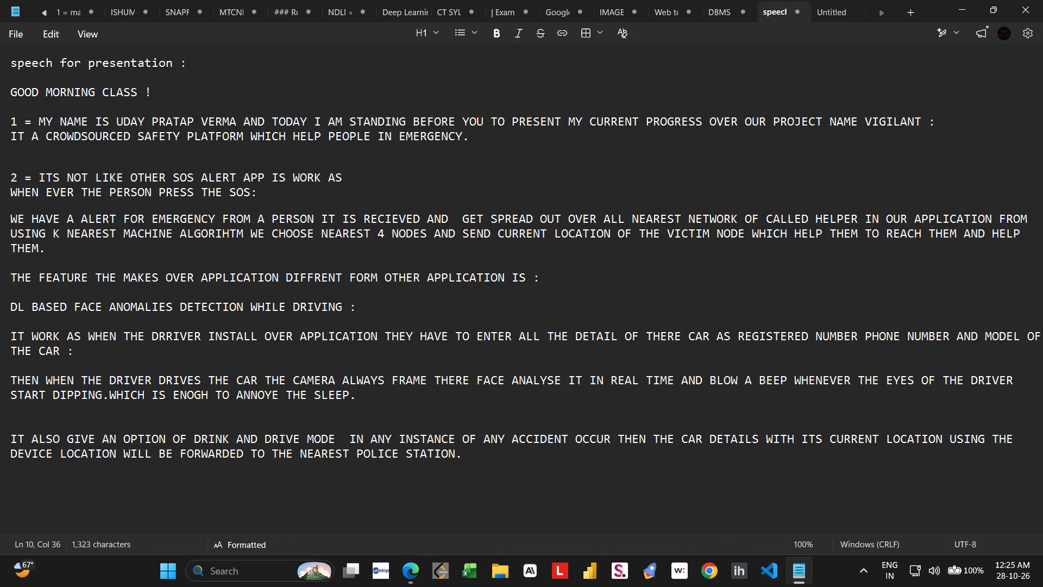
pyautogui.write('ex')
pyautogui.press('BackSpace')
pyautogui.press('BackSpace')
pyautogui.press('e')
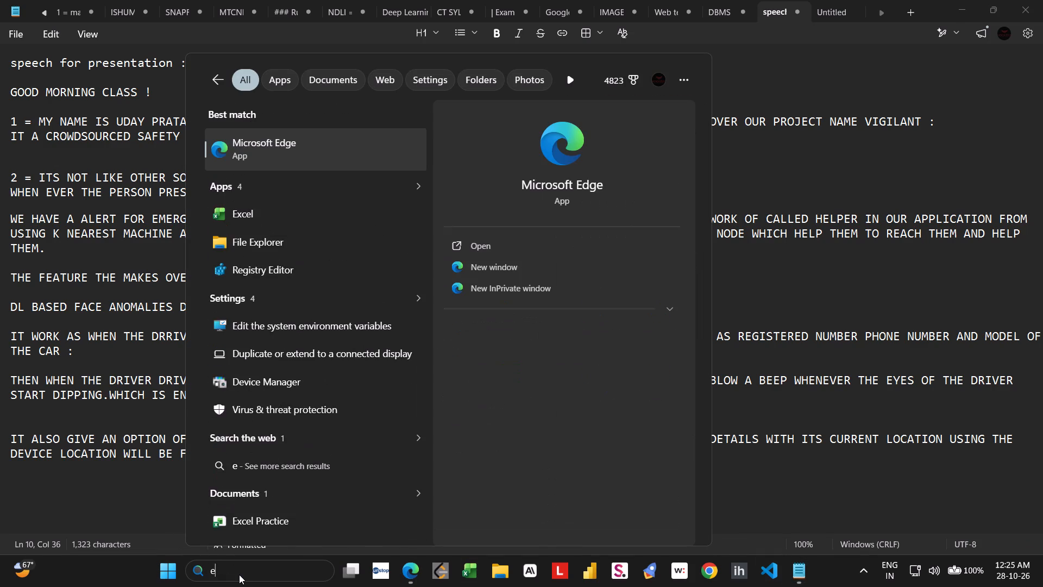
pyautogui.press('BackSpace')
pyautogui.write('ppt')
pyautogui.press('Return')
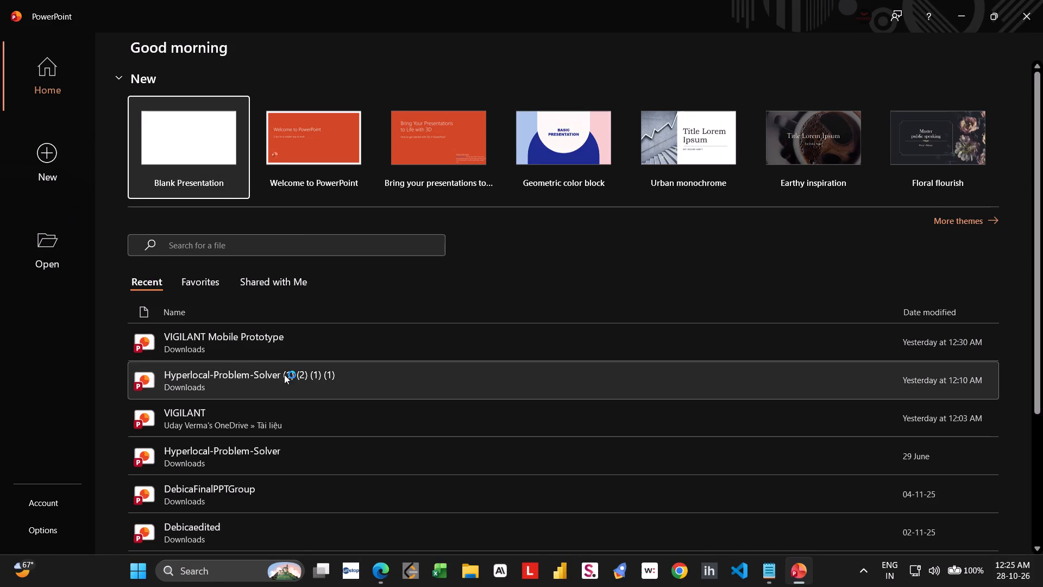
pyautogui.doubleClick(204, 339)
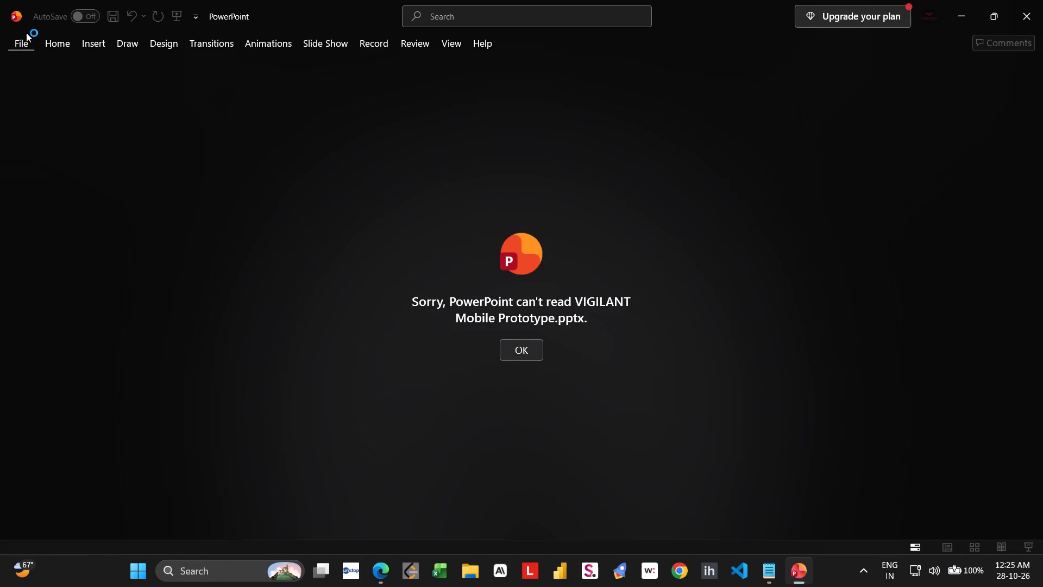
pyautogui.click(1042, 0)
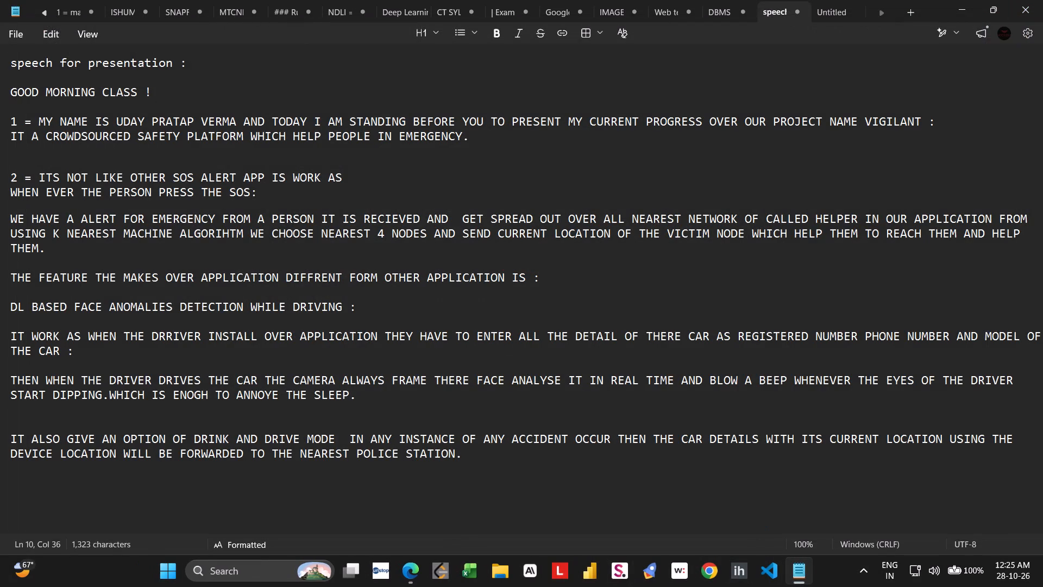
# Launch PowerPoint and open the recent VIGILANT presentation stored on OneDrive.
pyautogui.press('super+s')
pyautogui.write('ppt')
pyautogui.press('Return')
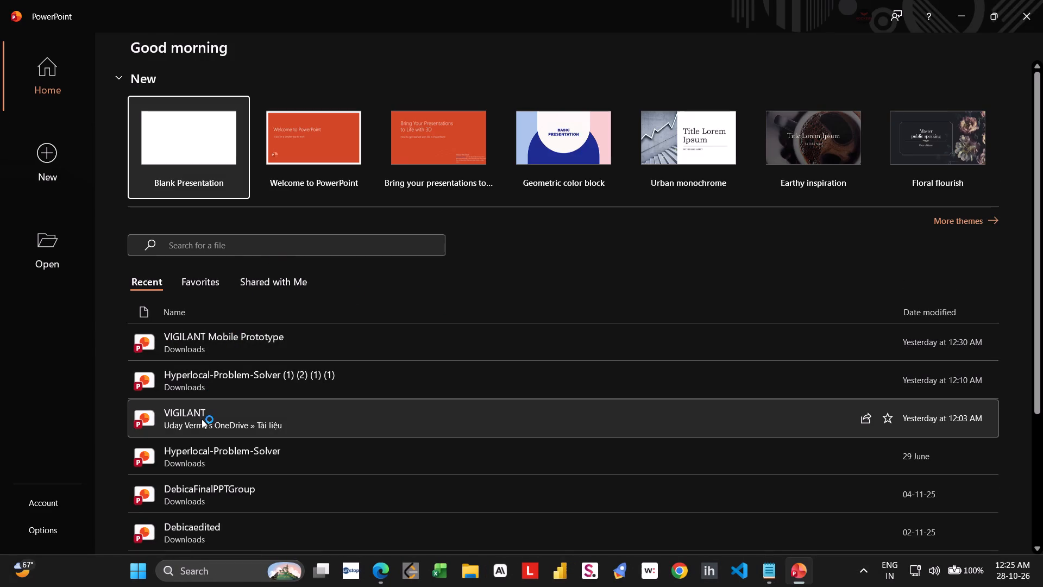
pyautogui.doubleClick(202, 419)
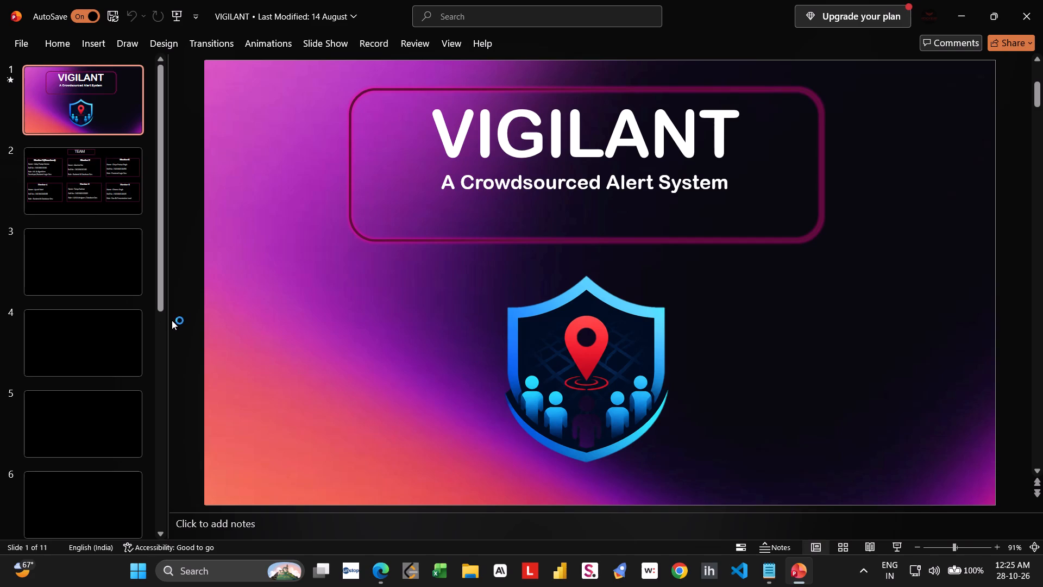
# Go to the end of the deck and select slide 10, "Impact of Vigilant on Society", just before the "Thank you" slide.
pyautogui.scroll(-9, 100, 331)
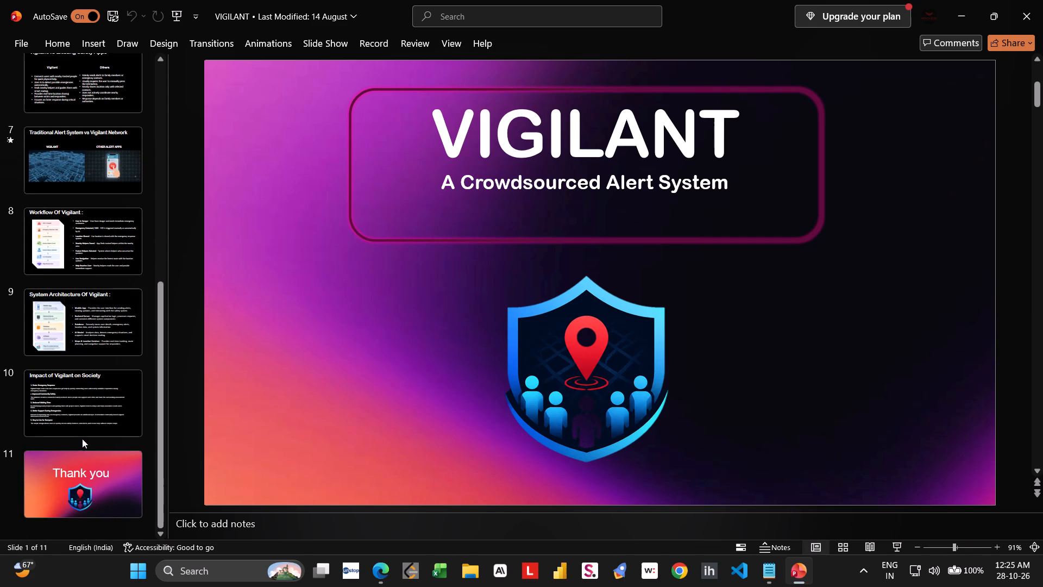
pyautogui.click(89, 424)
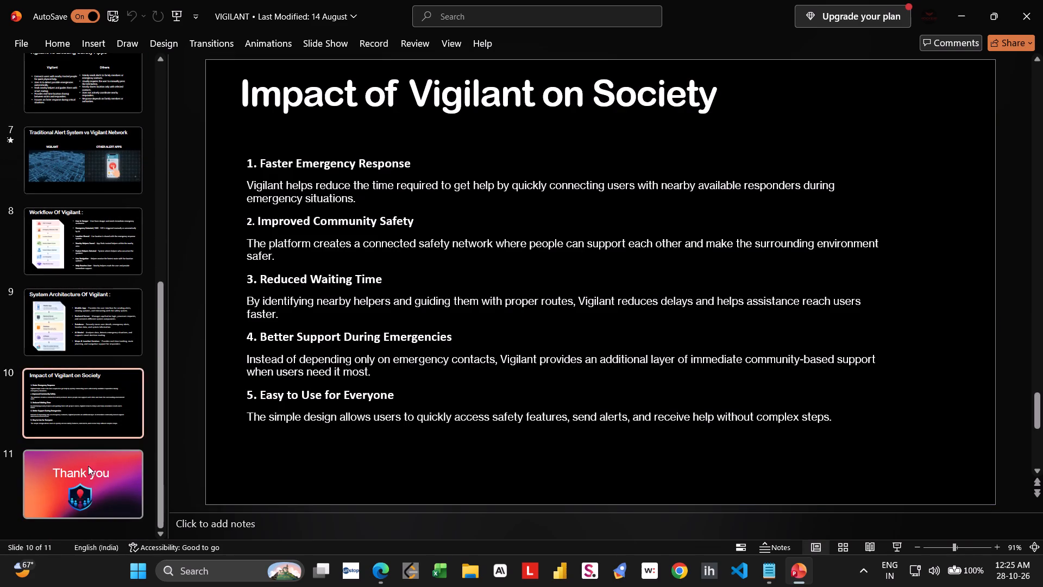
pyautogui.click(91, 482)
pyautogui.click(125, 380)
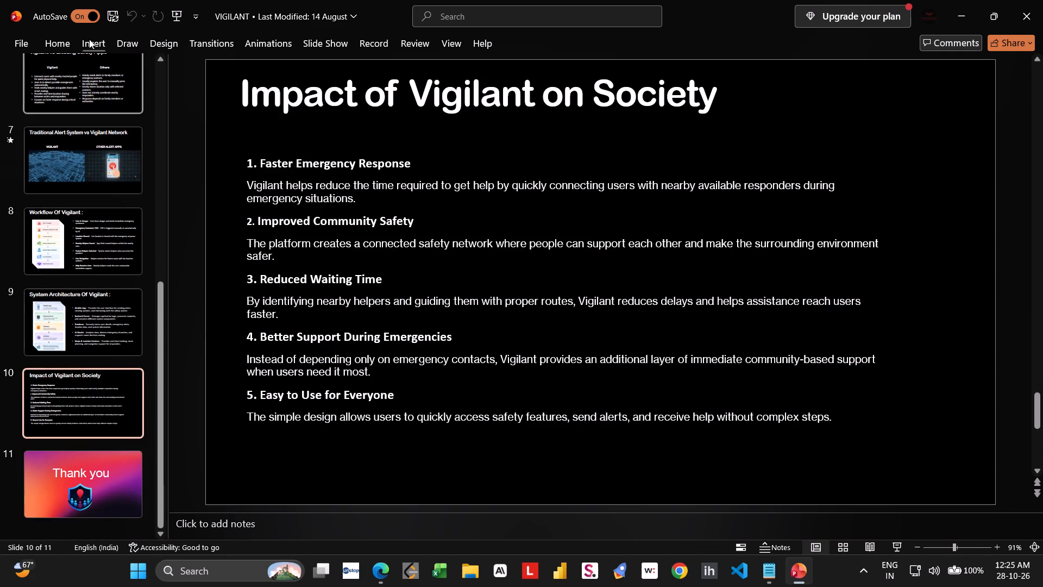
pyautogui.moveTo(98, 410); pyautogui.dragTo(98, 416)
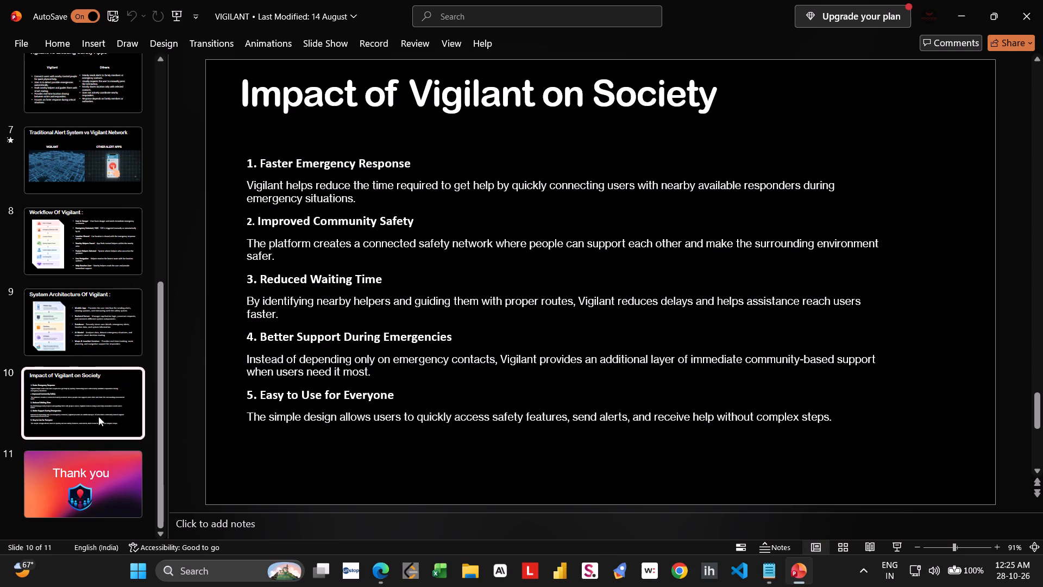
pyautogui.moveTo(98, 416); pyautogui.dragTo(98, 415)
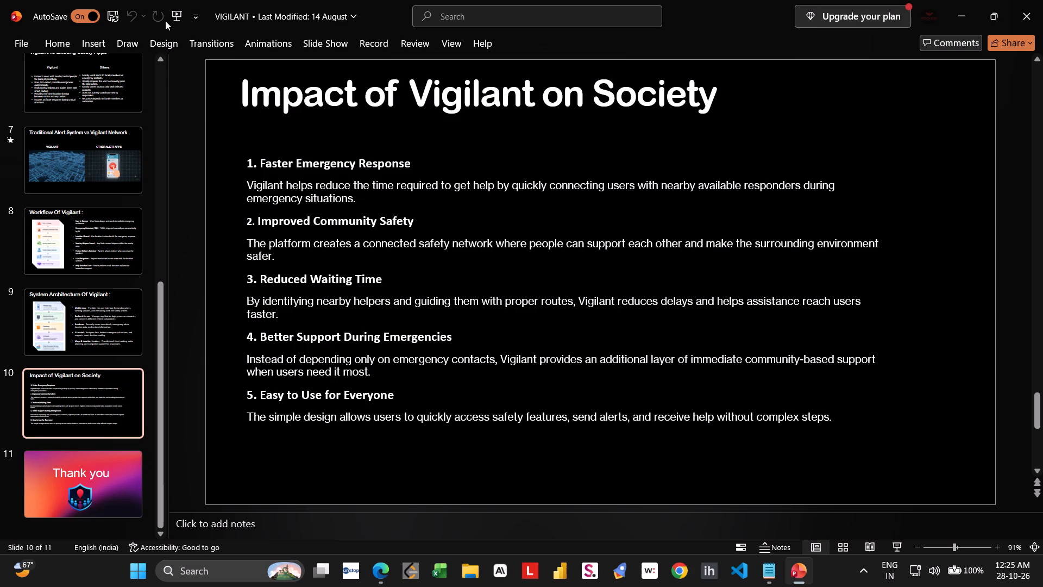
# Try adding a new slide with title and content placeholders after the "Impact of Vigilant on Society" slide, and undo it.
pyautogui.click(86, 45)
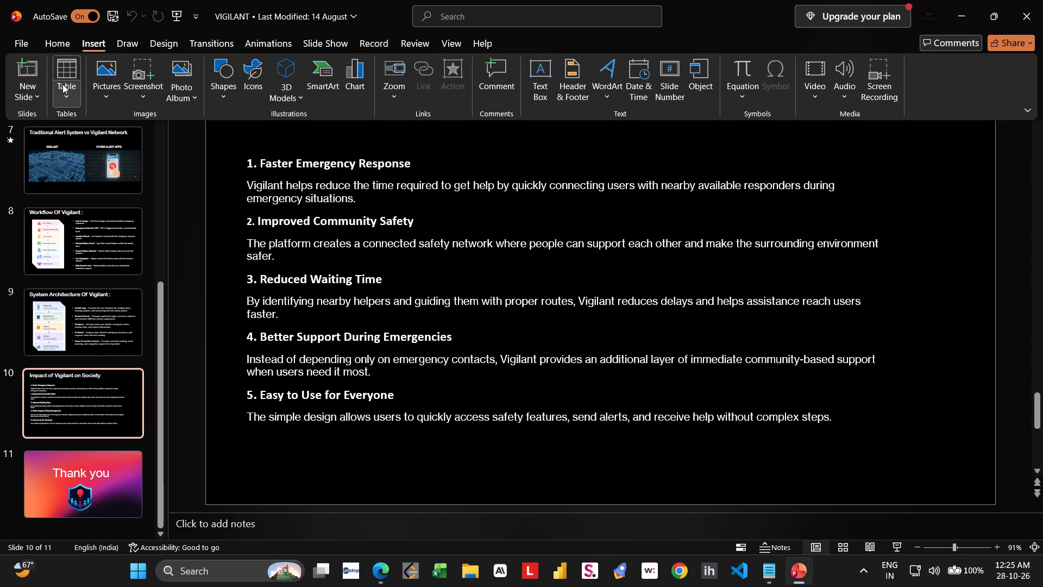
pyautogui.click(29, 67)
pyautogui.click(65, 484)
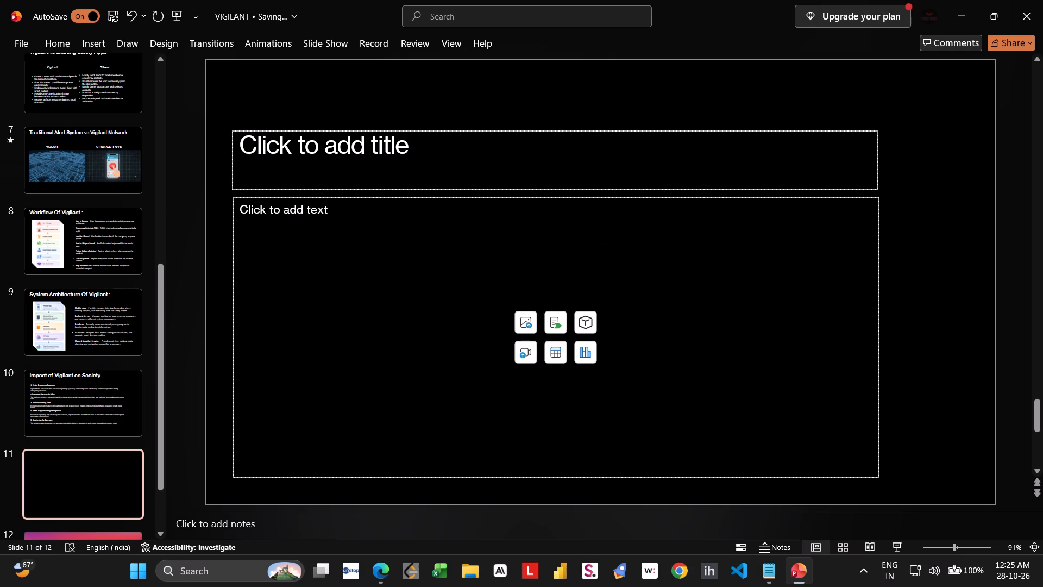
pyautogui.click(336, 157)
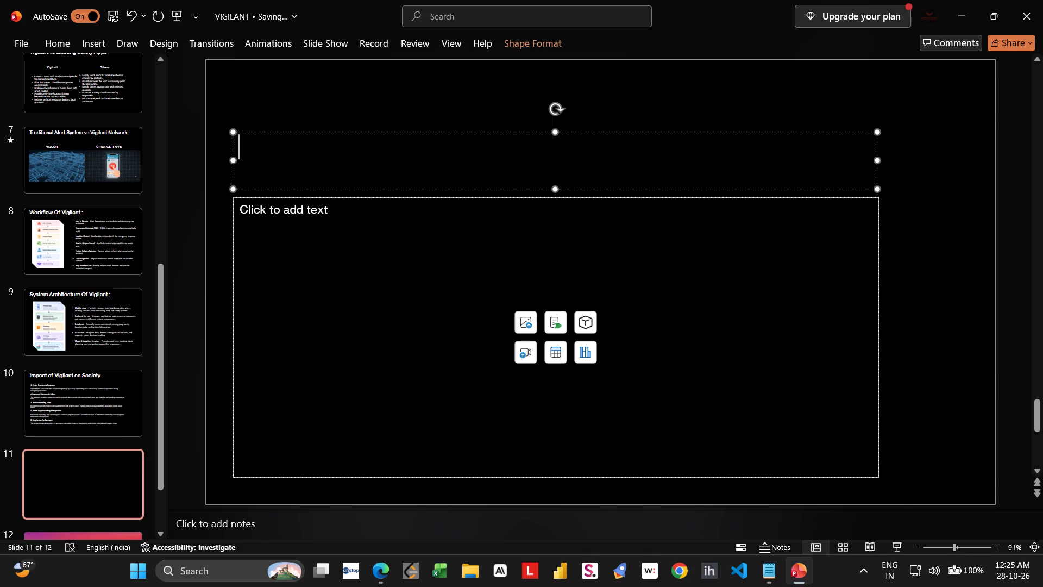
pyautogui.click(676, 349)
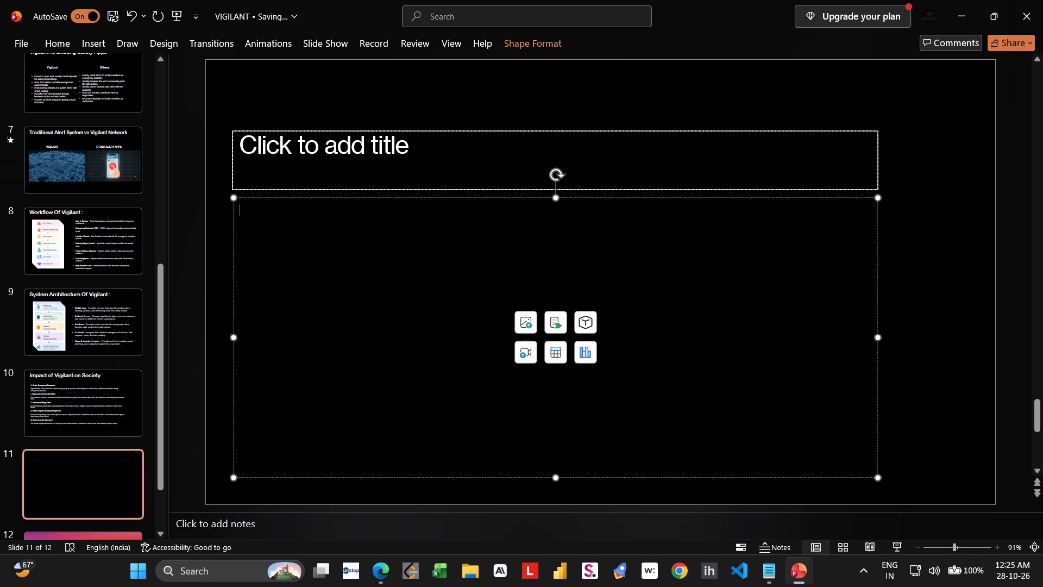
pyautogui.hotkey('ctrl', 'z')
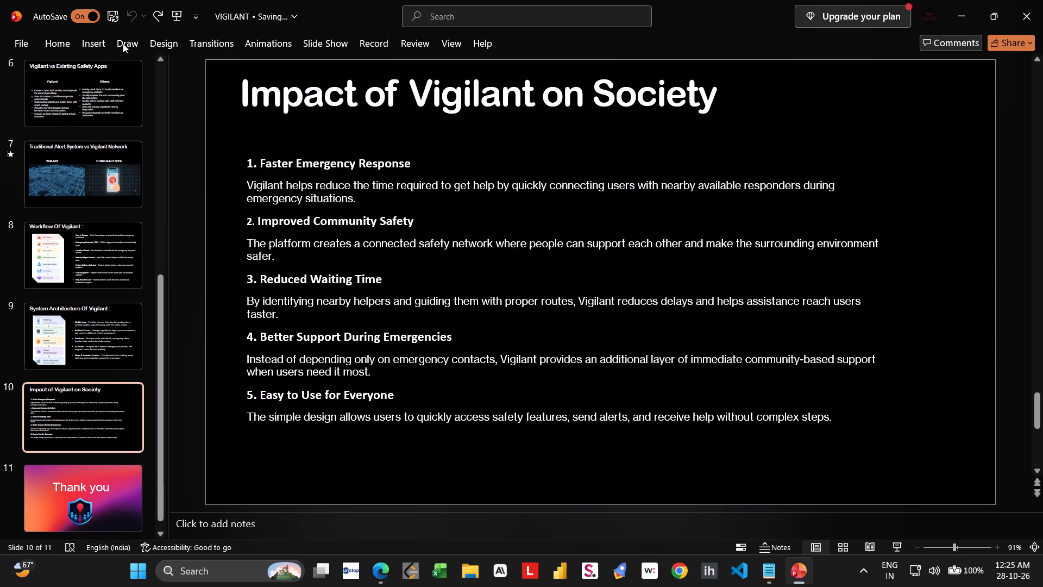
# Add a new slide with the Title Only layout after the "Impact of Vigilant on Society" slide.
pyautogui.click(102, 42)
pyautogui.click(32, 95)
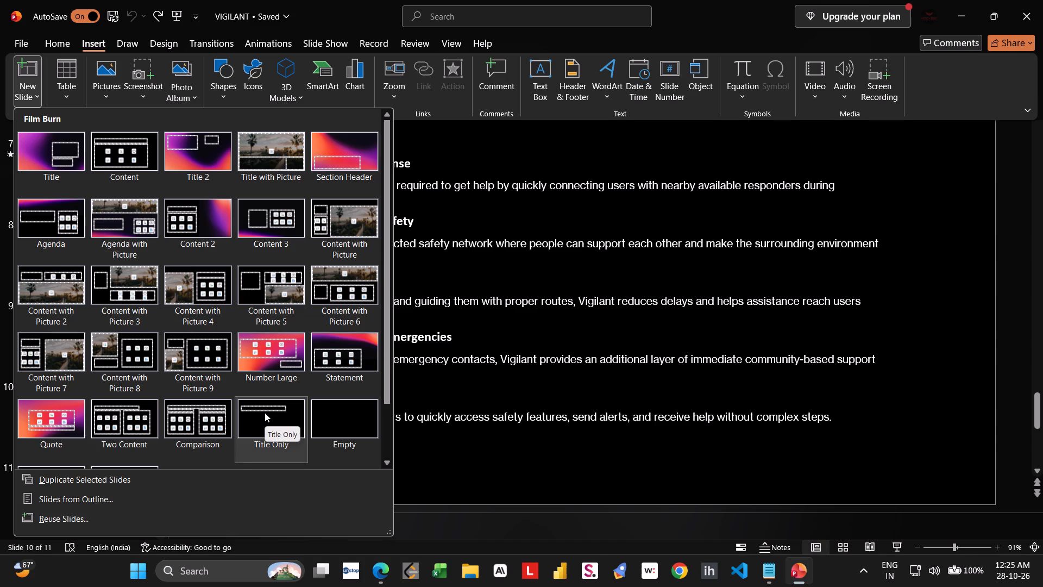
pyautogui.click(277, 405)
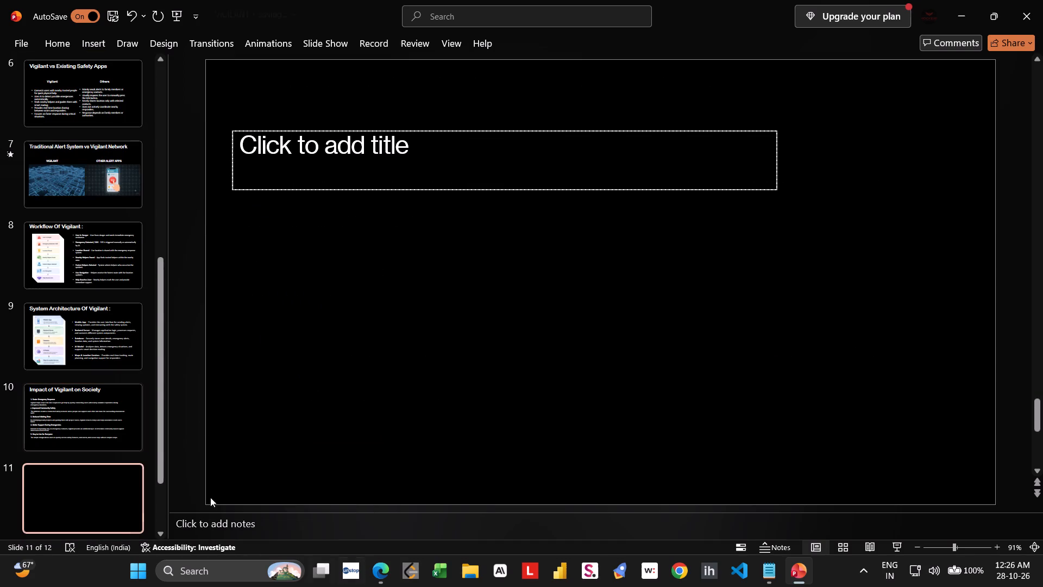
# Enter "Current Project Status:" as the title of the new slide.
pyautogui.click(433, 183)
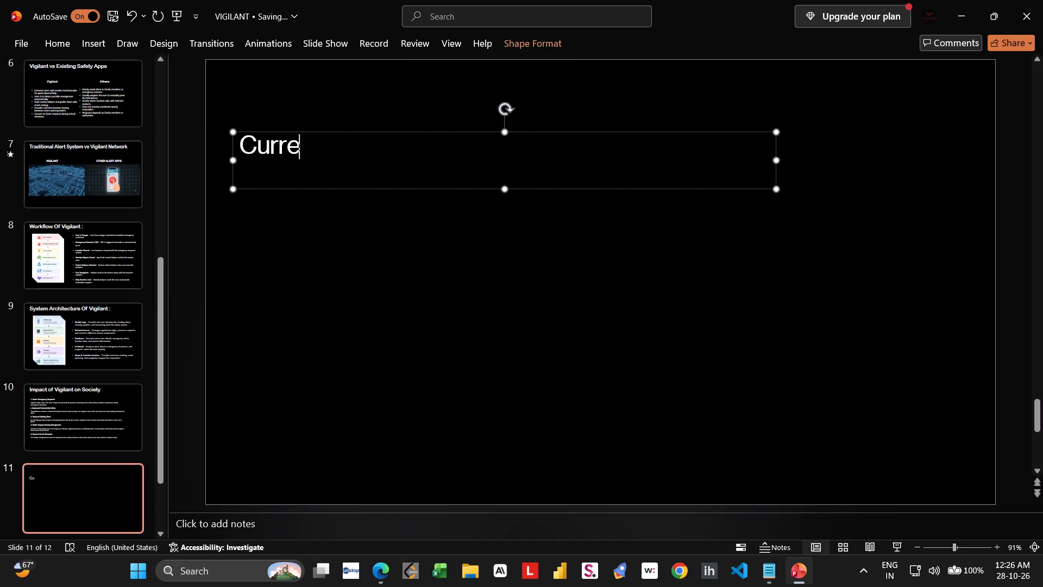
pyautogui.press('p')
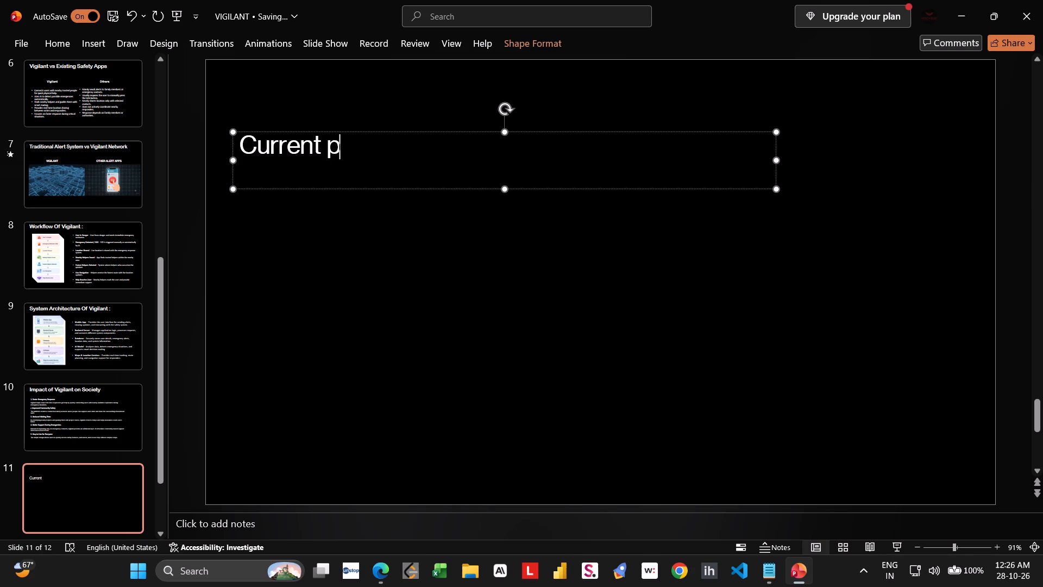
pyautogui.write('rogress :')
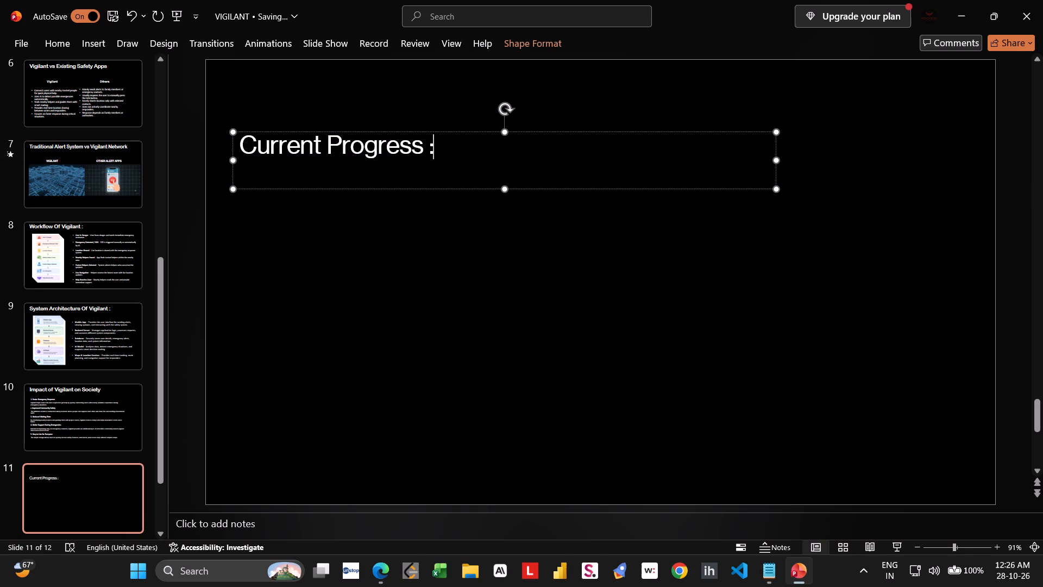
pyautogui.press('BackSpace')
pyautogui.press('BackSpace')
pyautogui.press('BackSpace')
pyautogui.press('BackSpace')
pyautogui.press('BackSpace')
pyautogui.press('BackSpace')
pyautogui.press('BackSpace')
pyautogui.press('BackSpace')
pyautogui.press('BackSpace')
pyautogui.press('BackSpace')
pyautogui.press('BackSpace')
pyautogui.press('space')
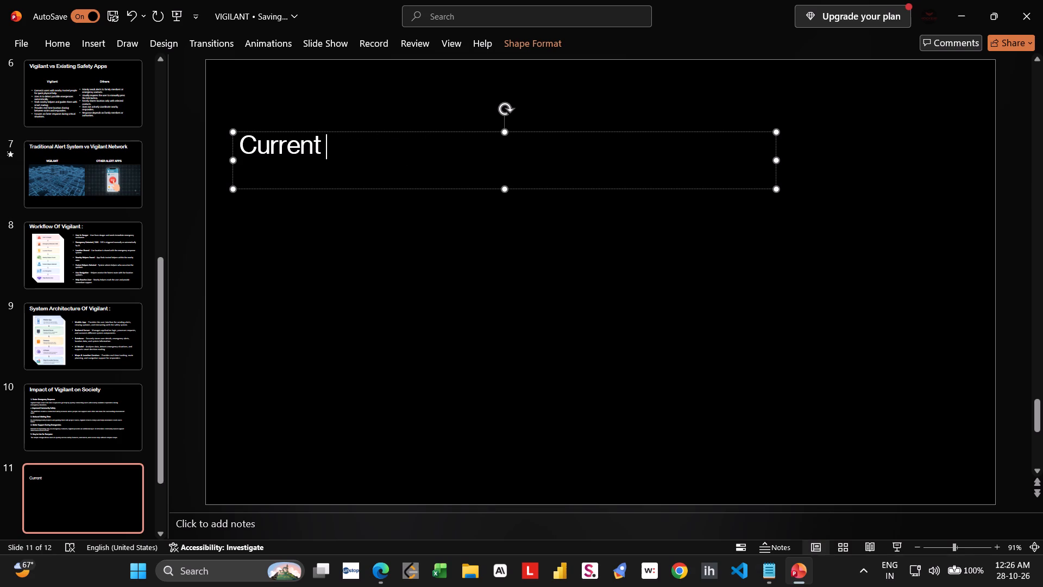
pyautogui.write('roject')
pyautogui.press('space')
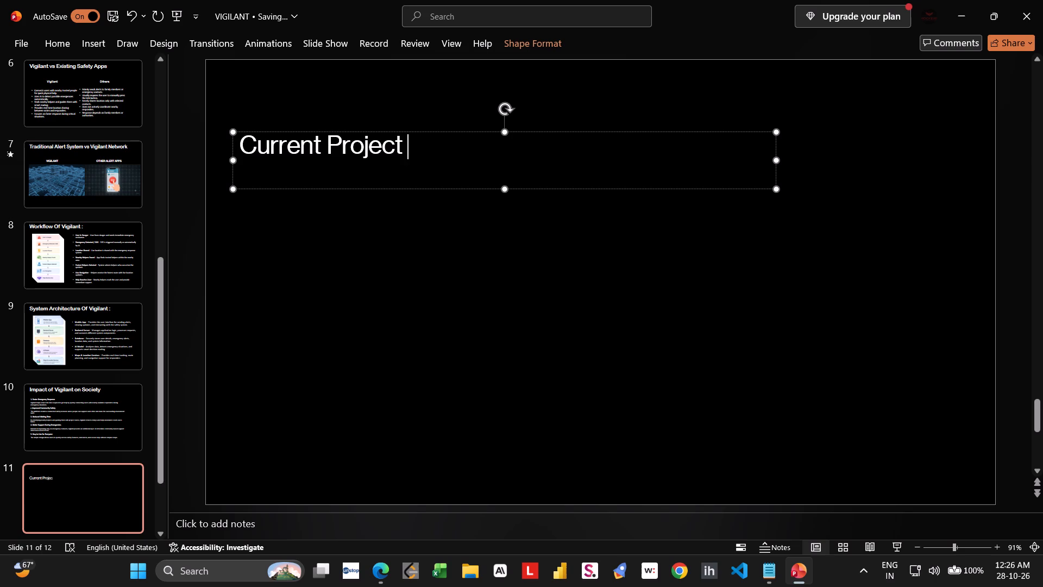
pyautogui.write('tatus')
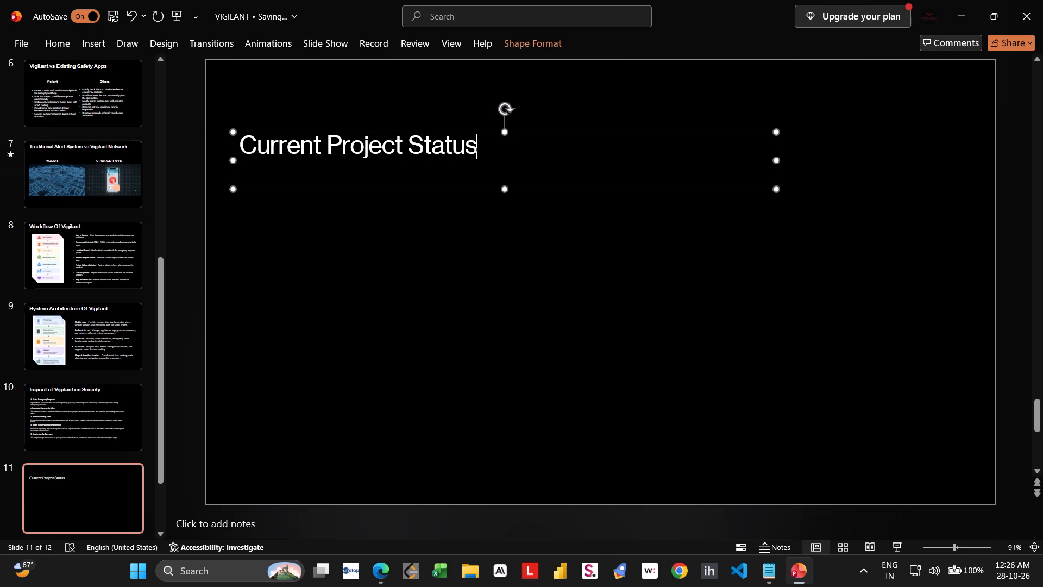
pyautogui.hotkey('shift', ':')
pyautogui.click(426, 232)
# Move the "Current Project Status:" title box up and slightly left, near the slide's upper edge.
pyautogui.click(483, 165)
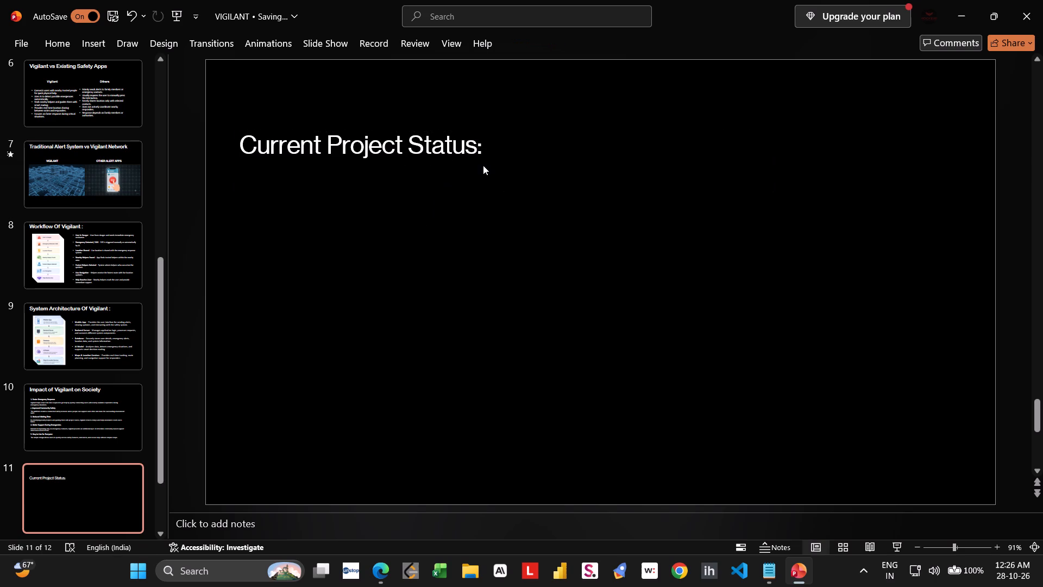
pyautogui.click(489, 144)
pyautogui.moveTo(487, 149); pyautogui.dragTo(482, 151)
pyautogui.doubleClick(482, 151)
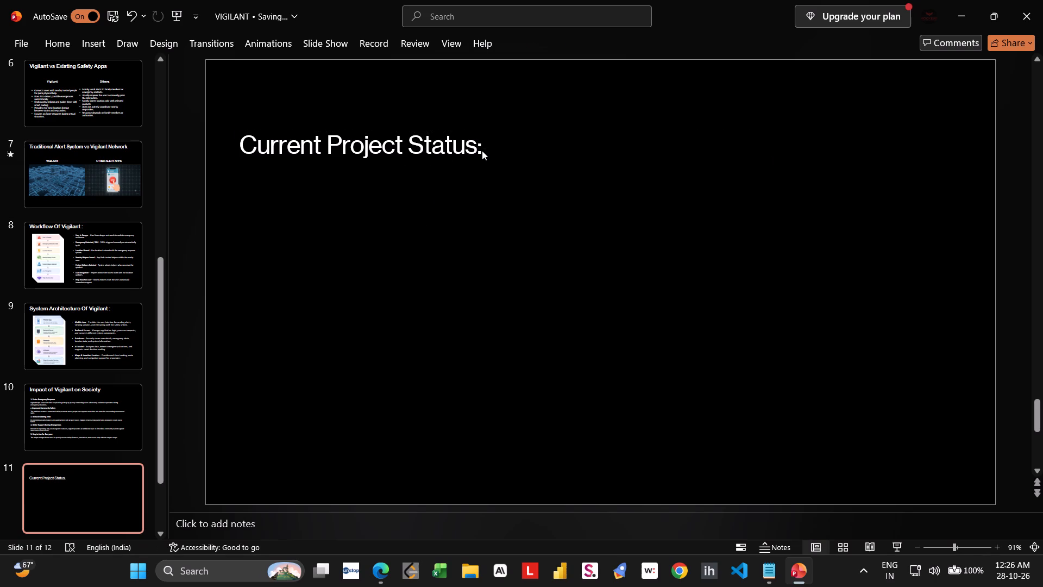
pyautogui.click(427, 169)
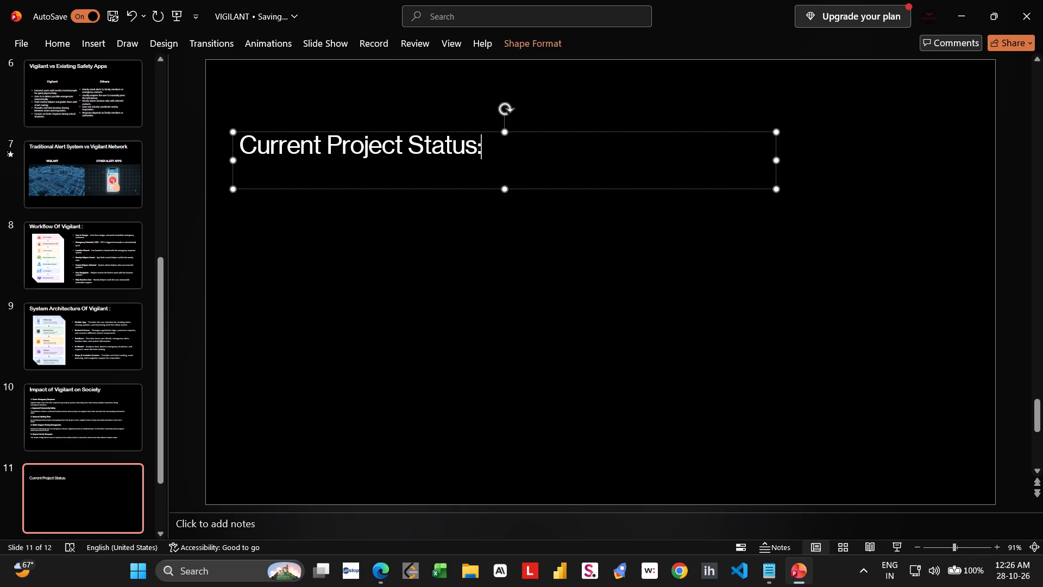
pyautogui.moveTo(505, 194); pyautogui.dragTo(498, 145)
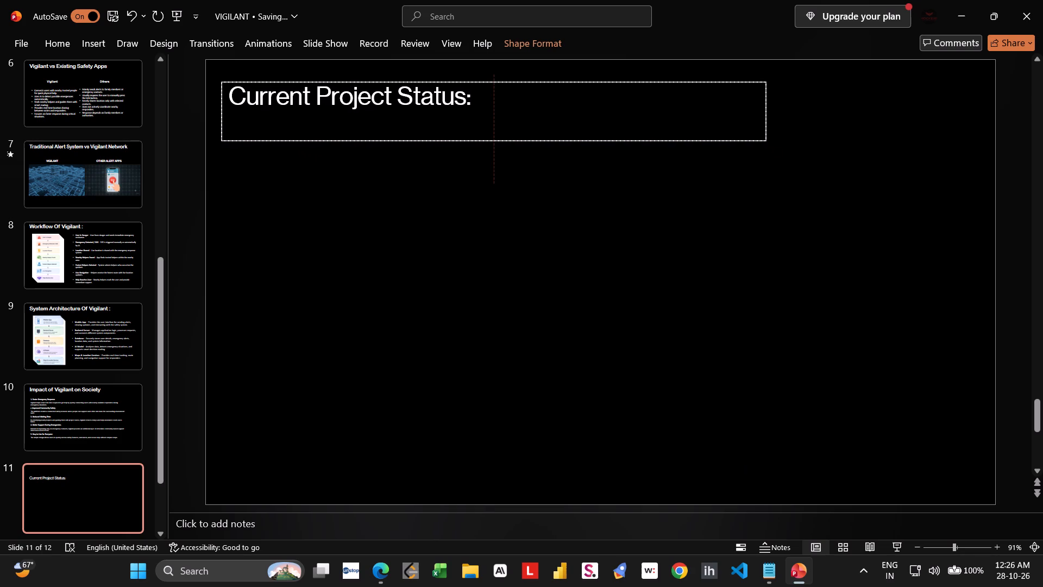
pyautogui.moveTo(498, 145); pyautogui.dragTo(498, 143)
pyautogui.click(433, 261)
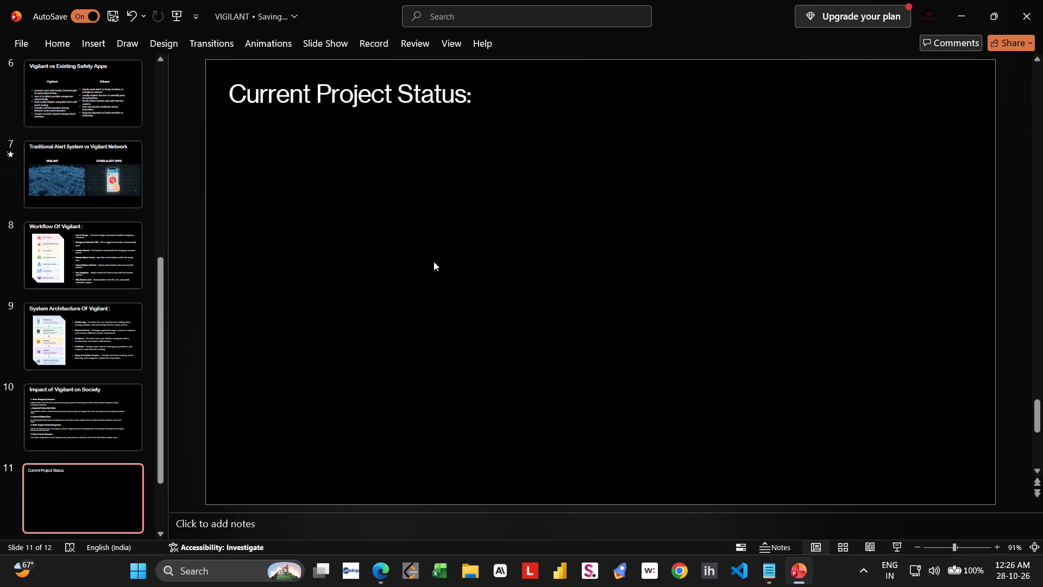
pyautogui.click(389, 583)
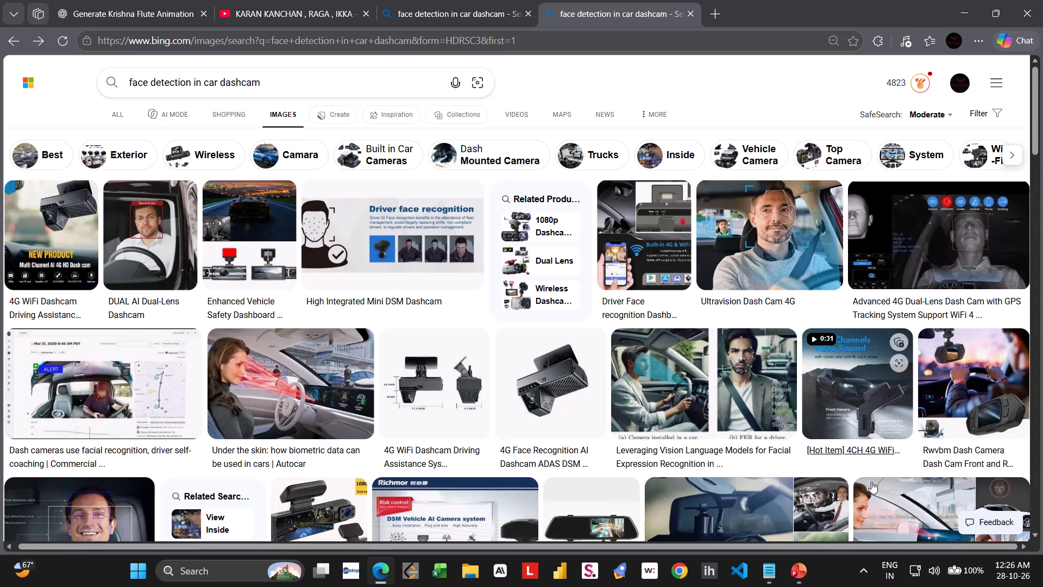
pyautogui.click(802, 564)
# Insert the "Face anomolies" picture from this device into the slide, finding it by searching Downloads for "Face".
pyautogui.click(93, 37)
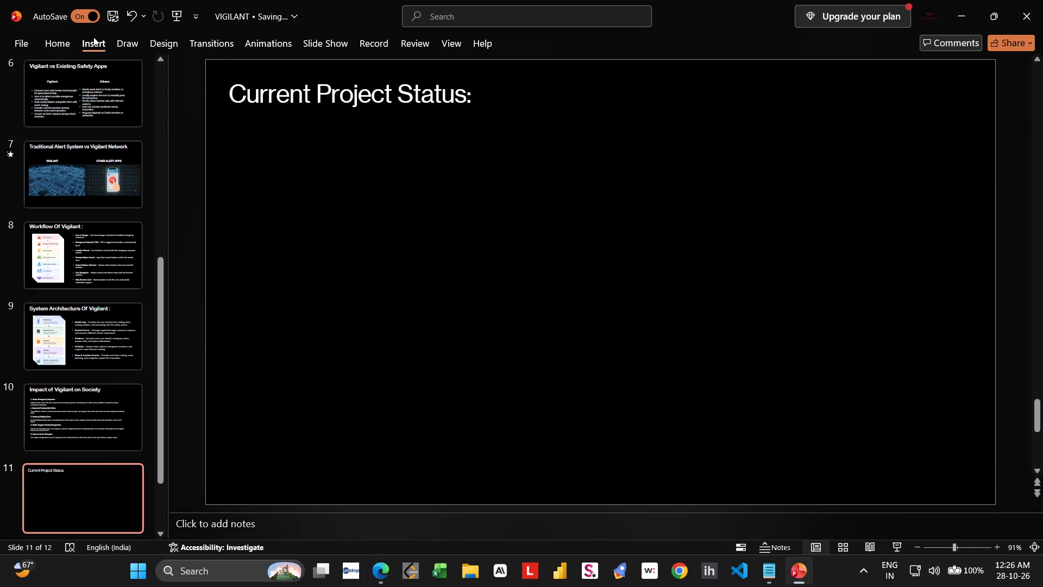
pyautogui.click(109, 86)
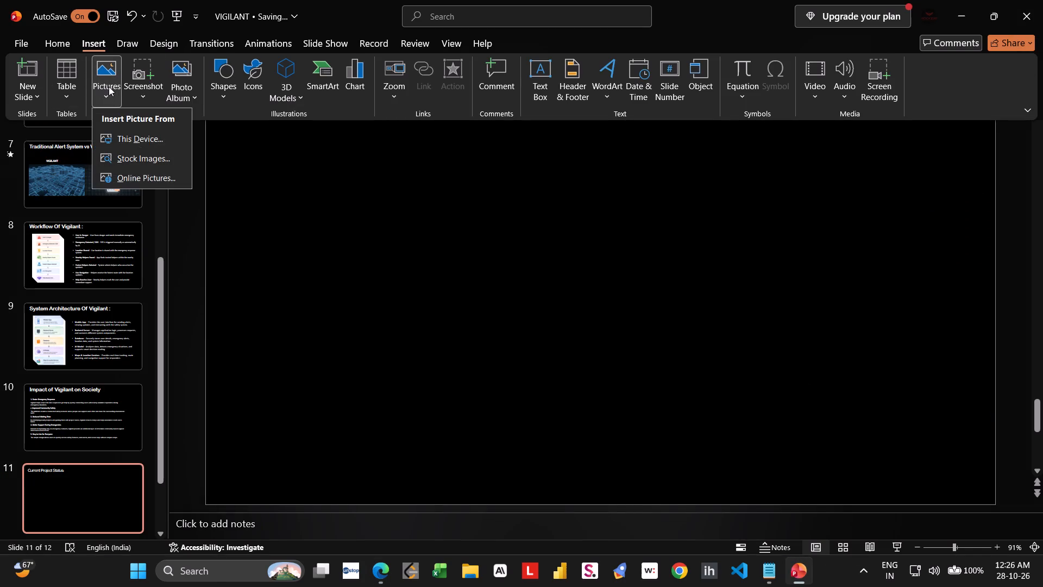
pyautogui.click(141, 139)
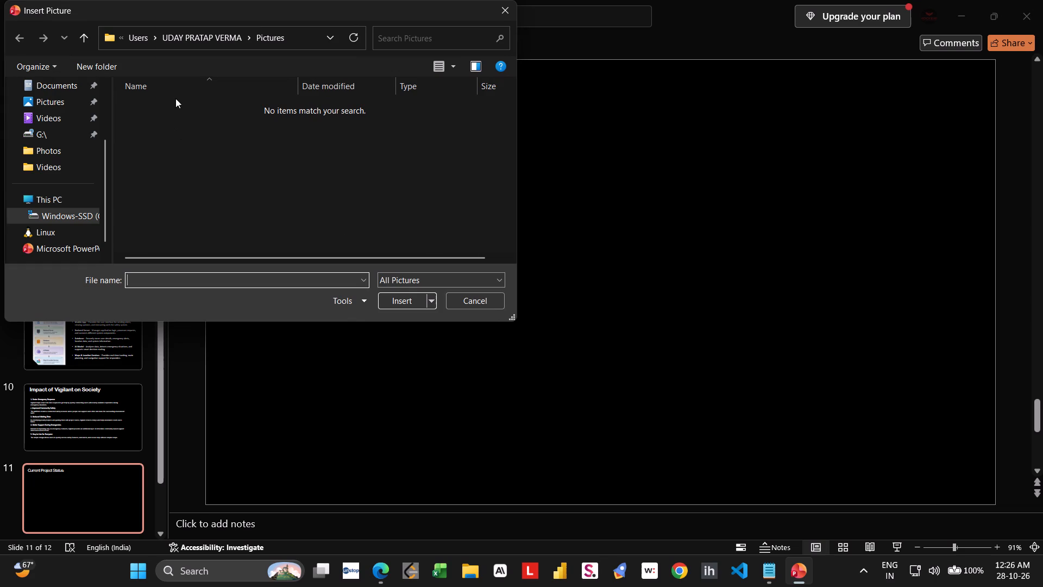
pyautogui.click(92, 79)
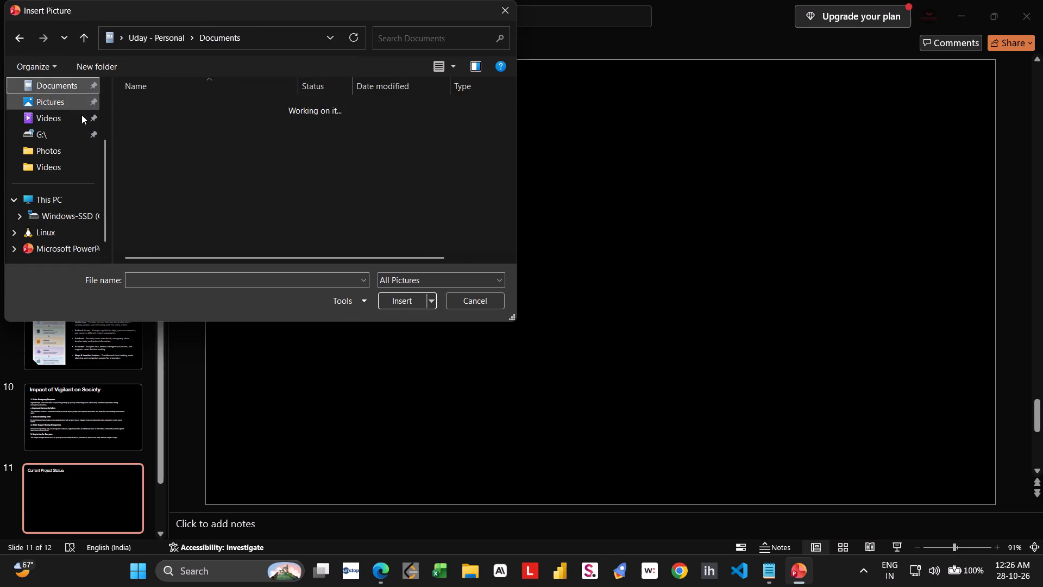
pyautogui.scroll(2, 81, 115)
pyautogui.click(73, 151)
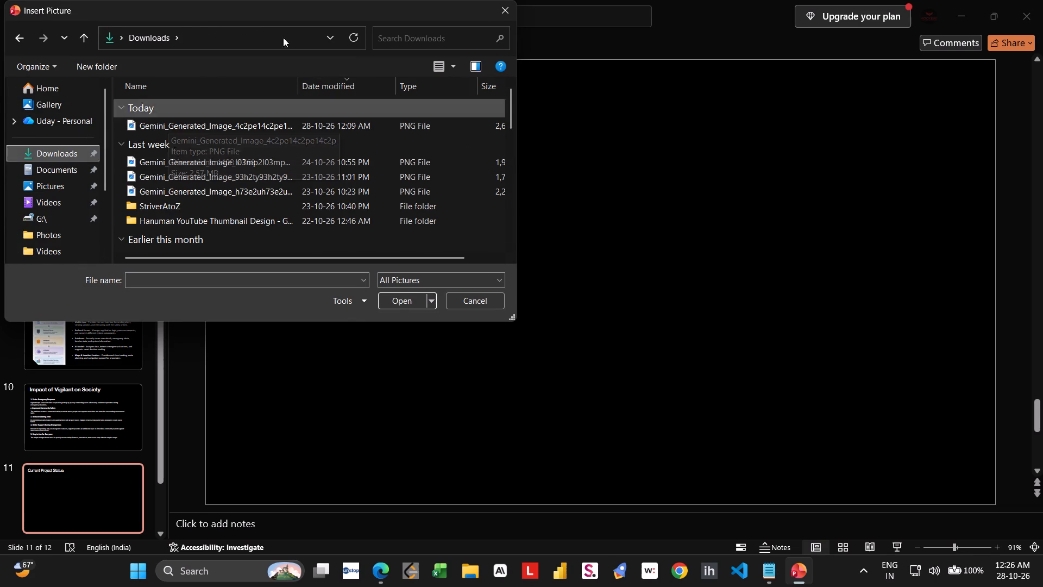
pyautogui.click(393, 36)
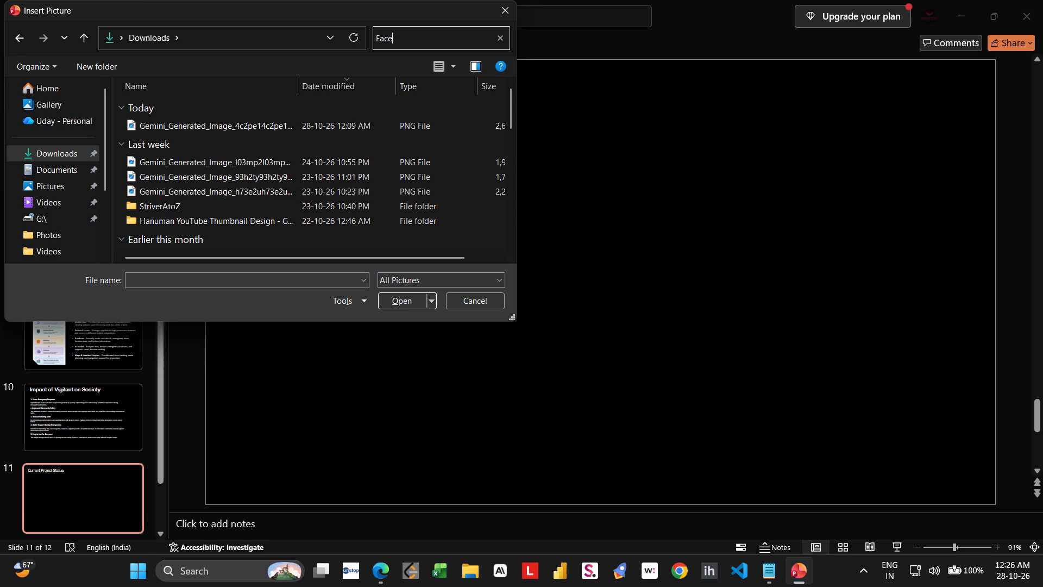
pyautogui.click(213, 109)
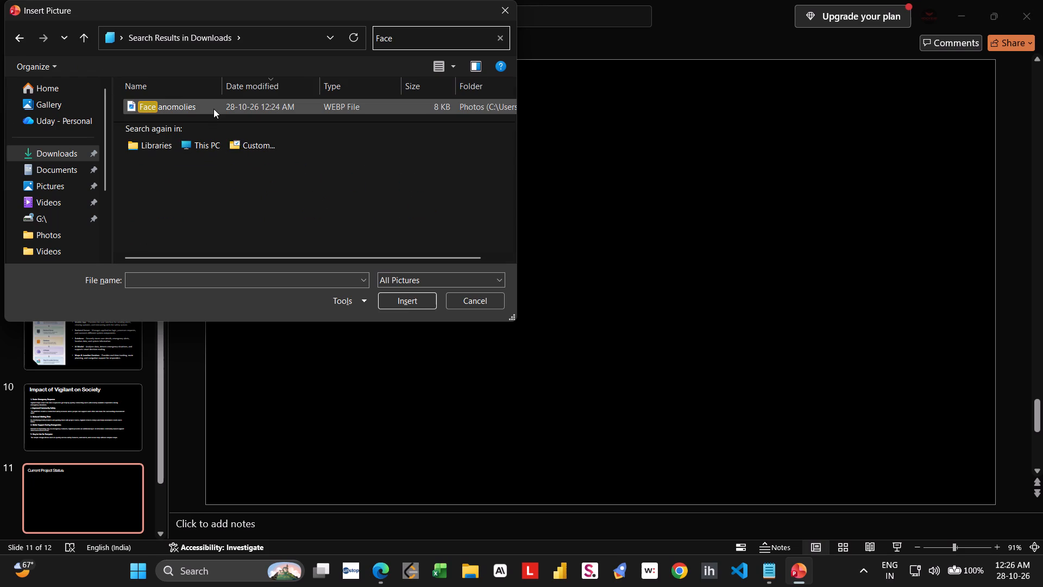
pyautogui.click(416, 297)
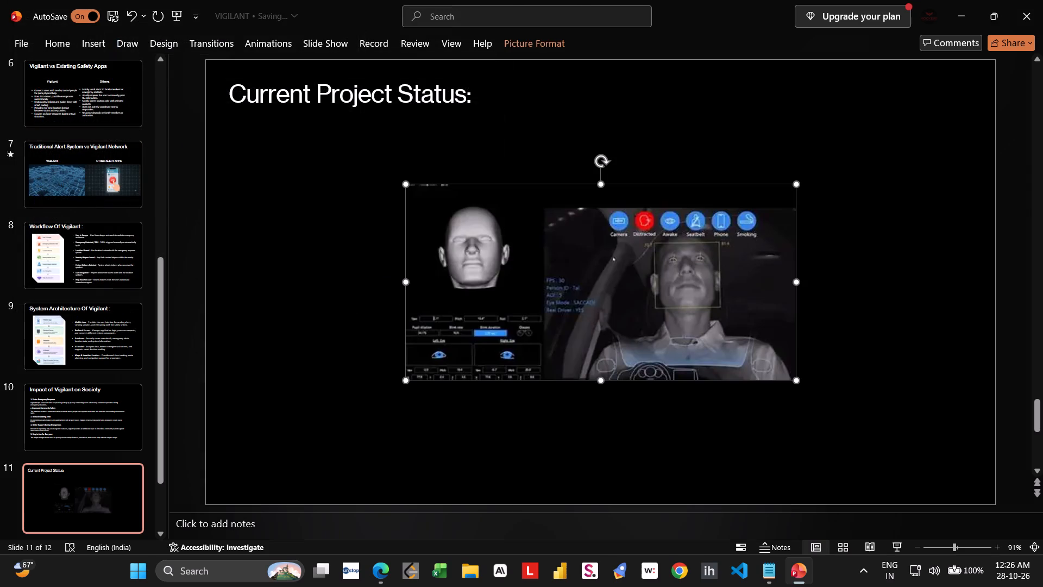
# Shrink the driver face-detection picture to roughly half its width and place it just below the "Current Project Status:" title, near the slide's left edge.
pyautogui.moveTo(573, 285); pyautogui.dragTo(502, 255)
pyautogui.moveTo(337, 157); pyautogui.dragTo(513, 229)
pyautogui.moveTo(592, 264); pyautogui.dragTo(477, 227)
pyautogui.click(797, 269)
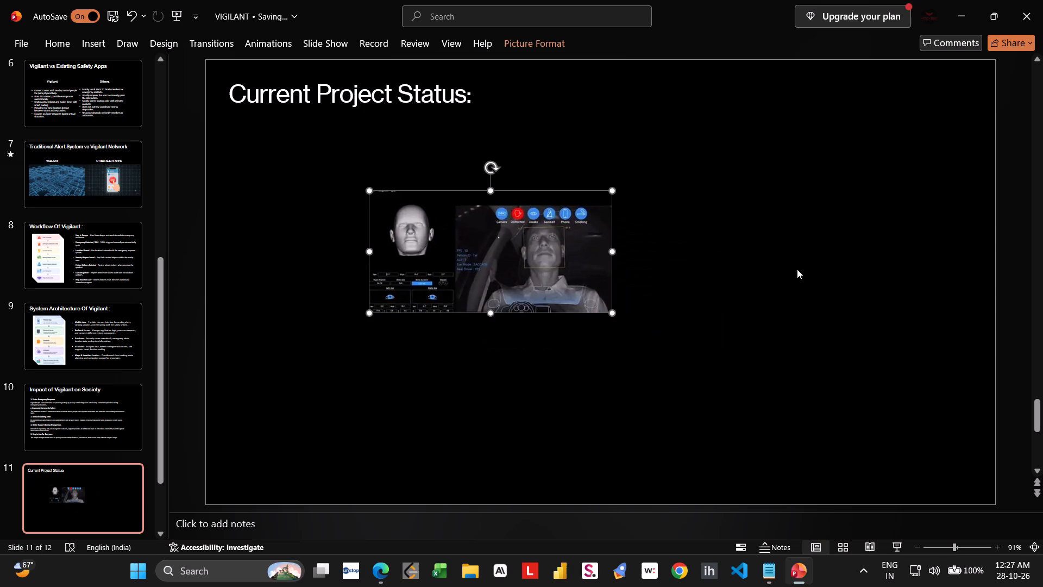
pyautogui.click(638, 254)
pyautogui.click(532, 243)
pyautogui.moveTo(368, 189); pyautogui.dragTo(422, 213)
pyautogui.moveTo(483, 243); pyautogui.dragTo(375, 178)
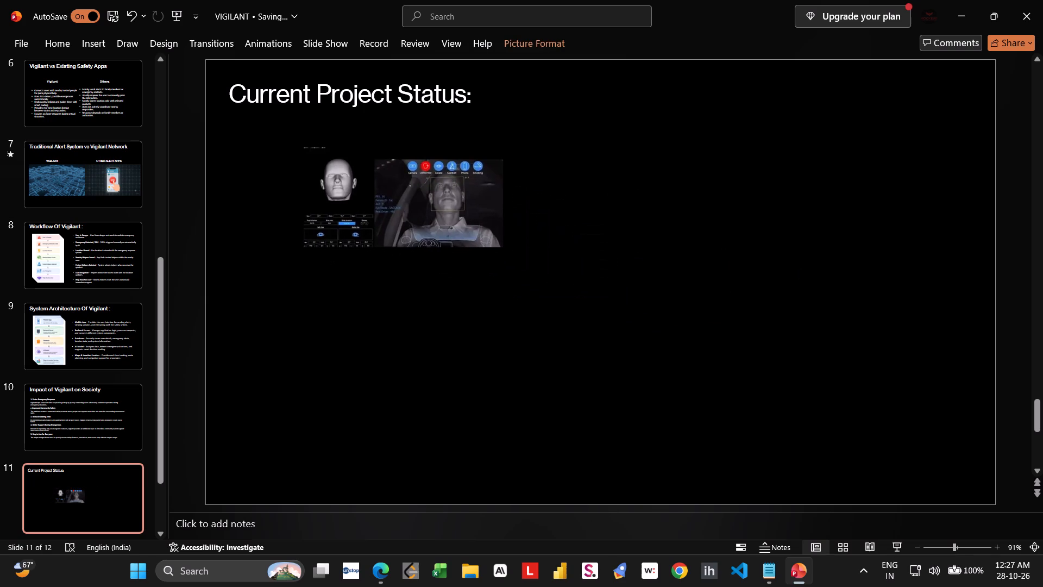
pyautogui.moveTo(375, 178); pyautogui.dragTo(318, 169)
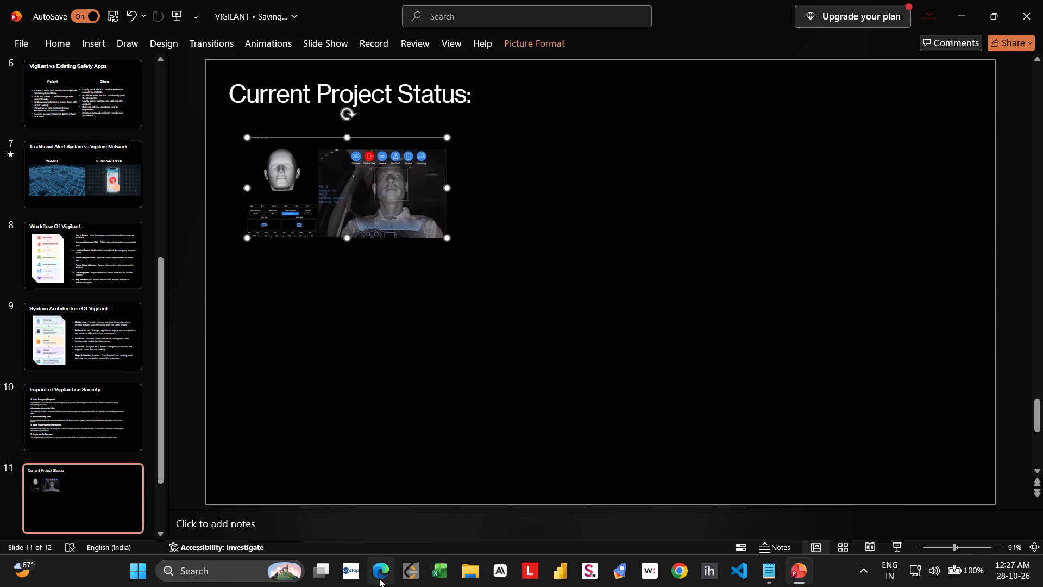
# Switch to Microsoft Edge and replace the Bing image search with "live location trackin application".
pyautogui.click(379, 578)
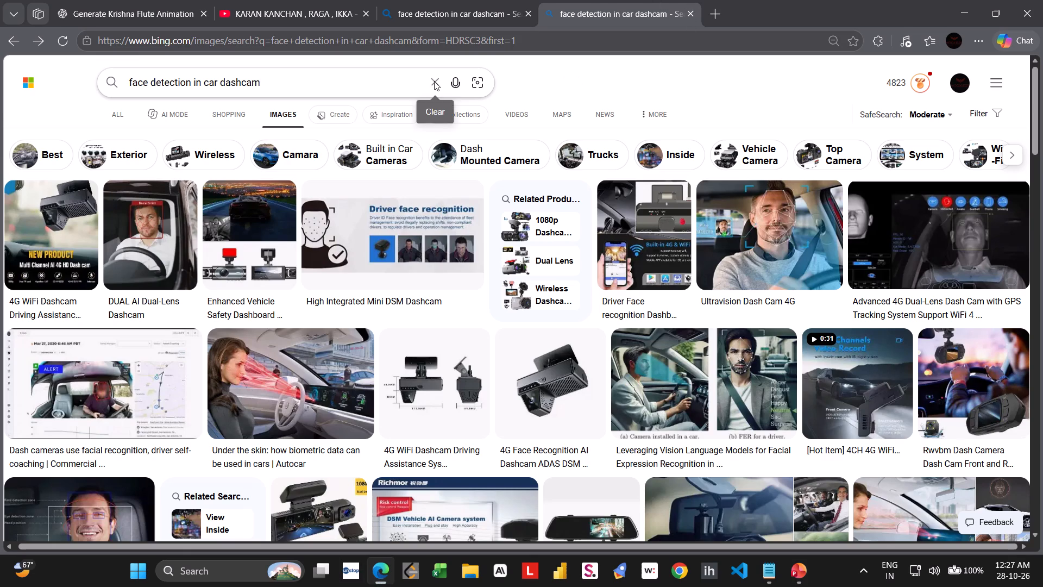
pyautogui.click(412, 82)
pyautogui.press('a')
pyautogui.press('BackSpace')
pyautogui.hotkey('ctrl', 'a')
pyautogui.press('BackSpace')
pyautogui.write('live location trackin application')
pyautogui.press('Return')
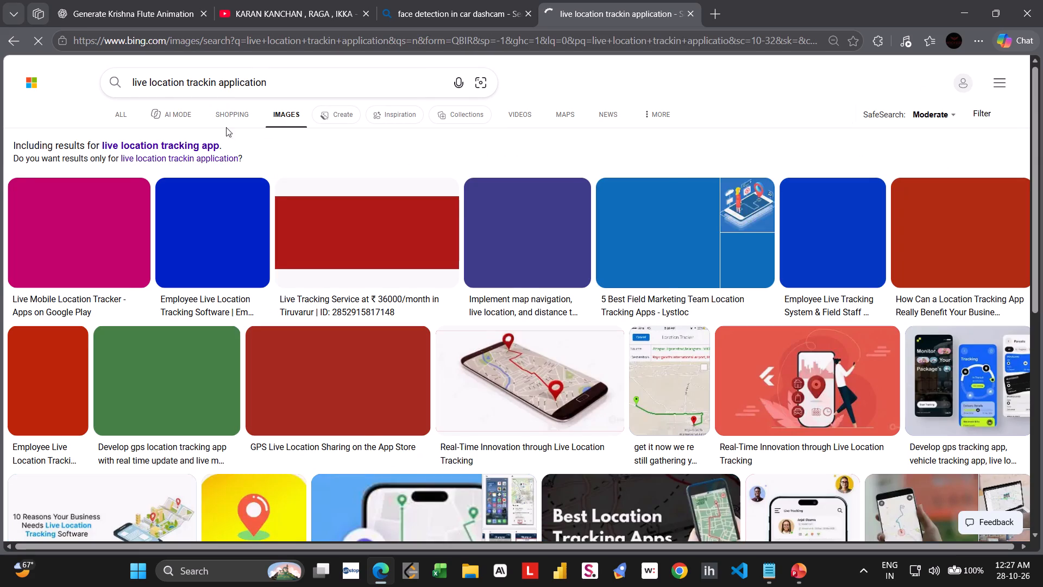
# Look through the image results for a suitable picture of a live location tracking app.
pyautogui.scroll(-4, 310, 243)
pyautogui.scroll(-1, 625, 322)
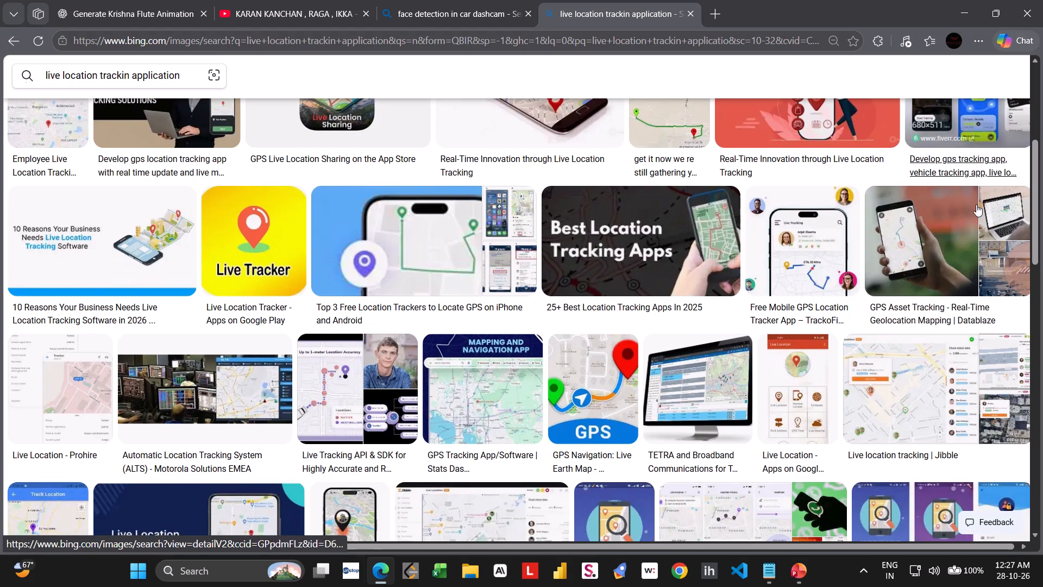
pyautogui.scroll(-2, 876, 317)
pyautogui.scroll(-2, 595, 408)
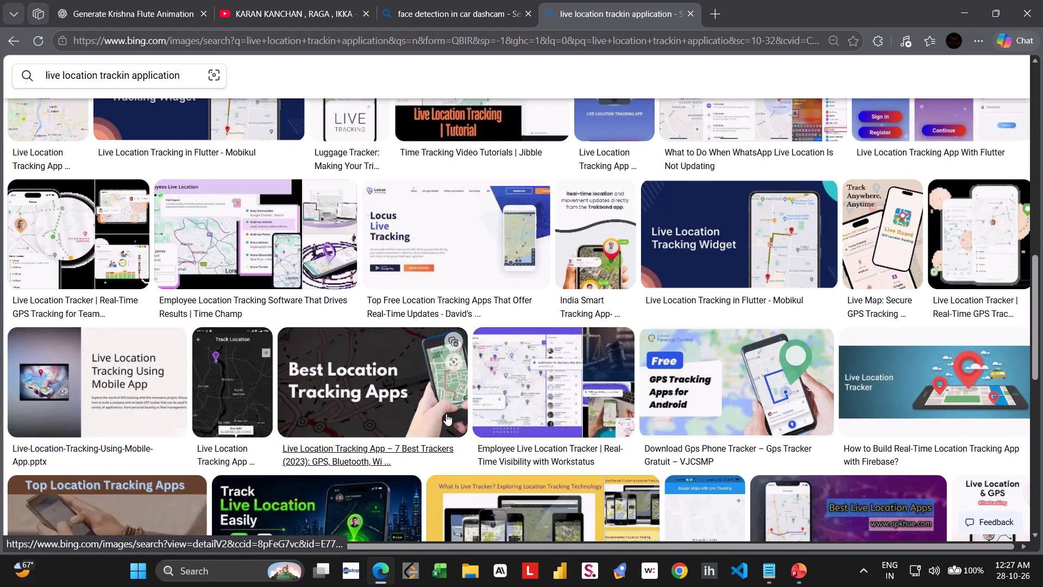
pyautogui.scroll(-2, 463, 373)
pyautogui.scroll(-1, 485, 421)
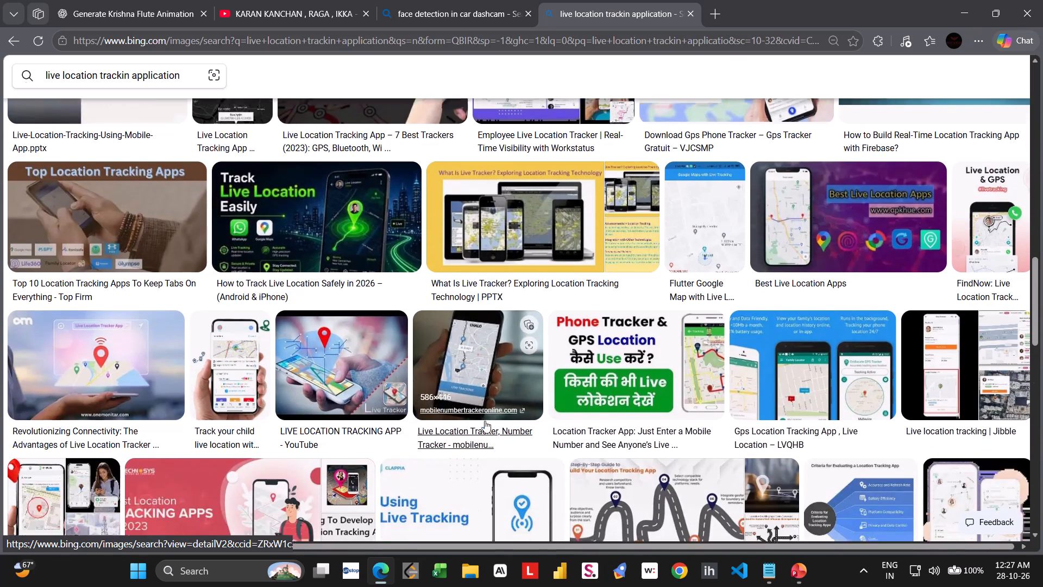
pyautogui.scroll(-3, 485, 421)
pyautogui.scroll(-1, 433, 337)
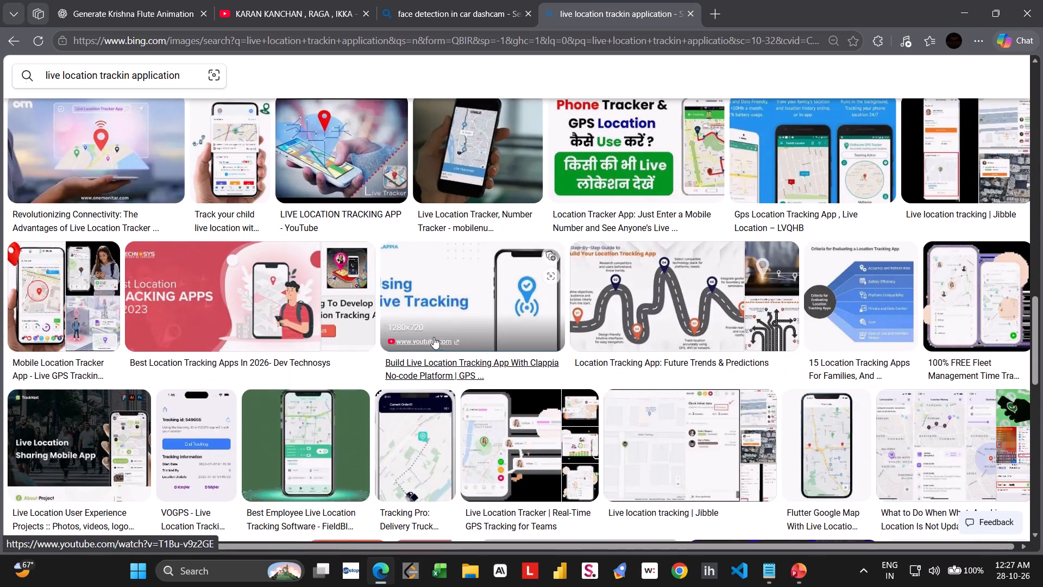
pyautogui.scroll(-1, 433, 337)
pyautogui.scroll(-1, 615, 361)
pyautogui.scroll(-3, 553, 431)
pyautogui.scroll(-1, 337, 491)
pyautogui.scroll(10, 484, 266)
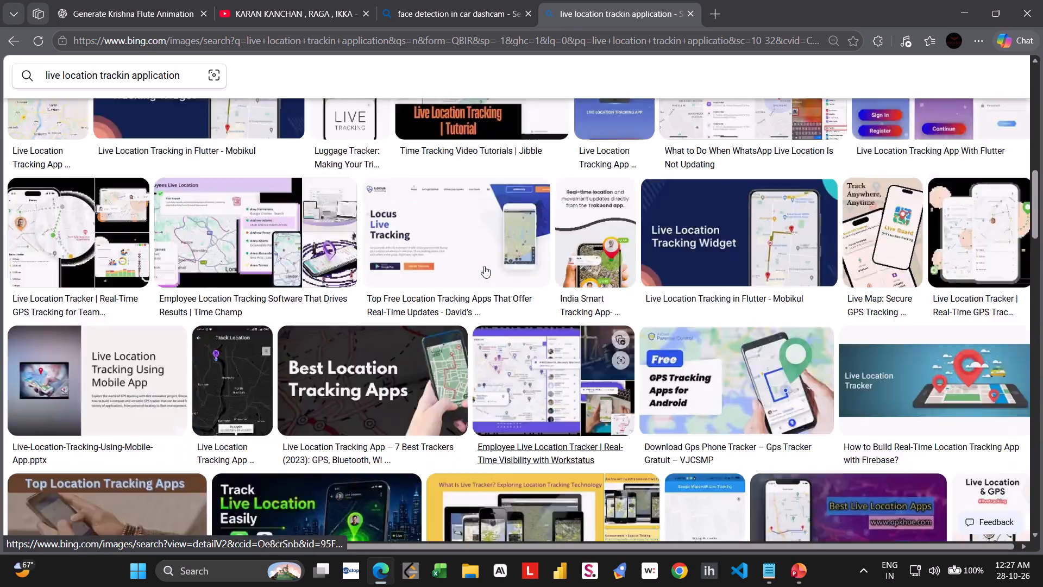
pyautogui.scroll(7, 299, 131)
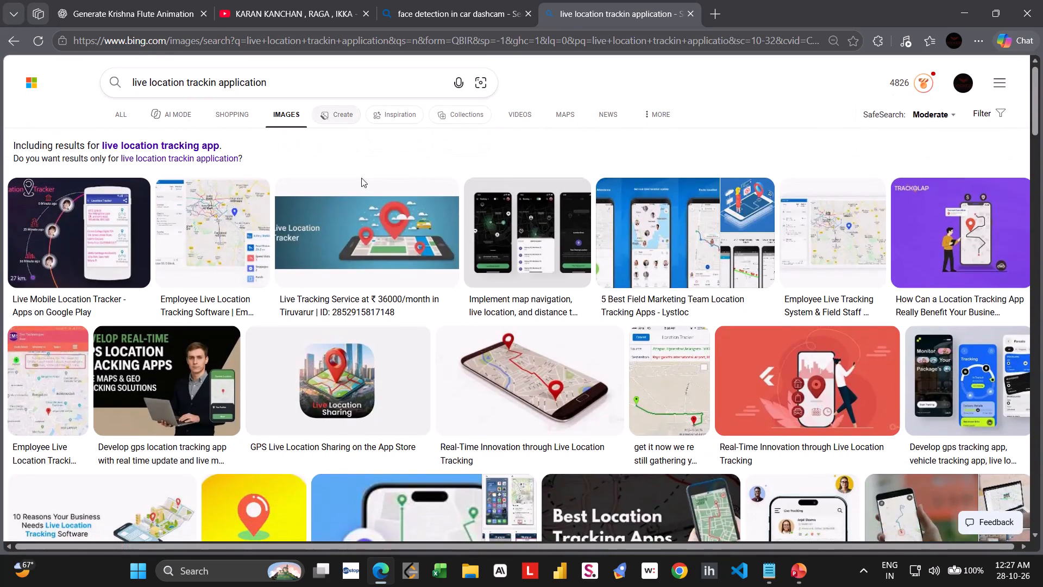
# Refine the image search to "live location trackin application screenshot".
pyautogui.click(296, 88)
pyautogui.press('space')
pyautogui.write('screenshot')
pyautogui.press('Return')
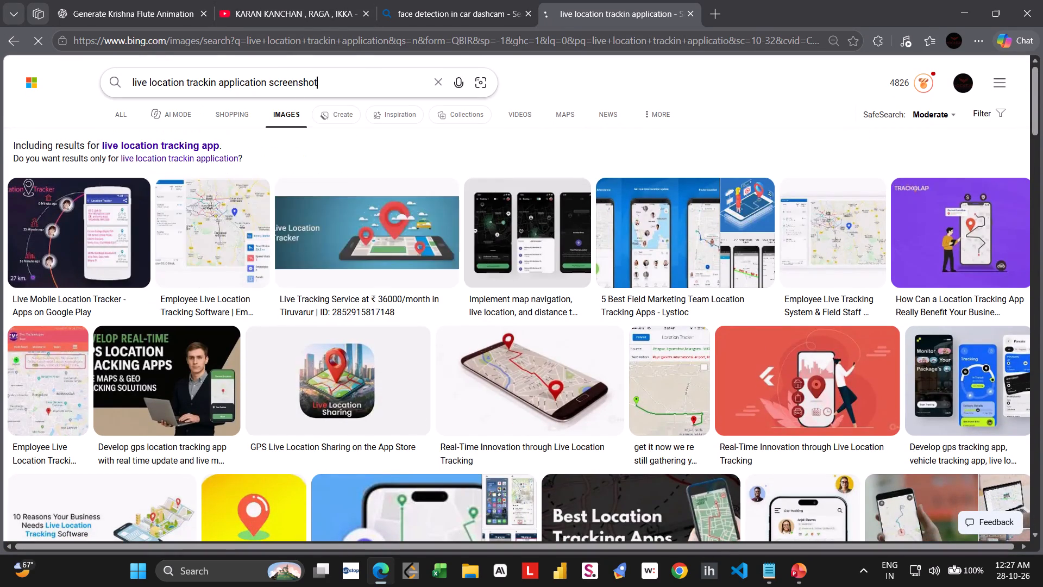
# Examine the refined image results for a real phone screenshot of a live location tracking app.
pyautogui.scroll(-1, 422, 347)
pyautogui.scroll(-1, 470, 351)
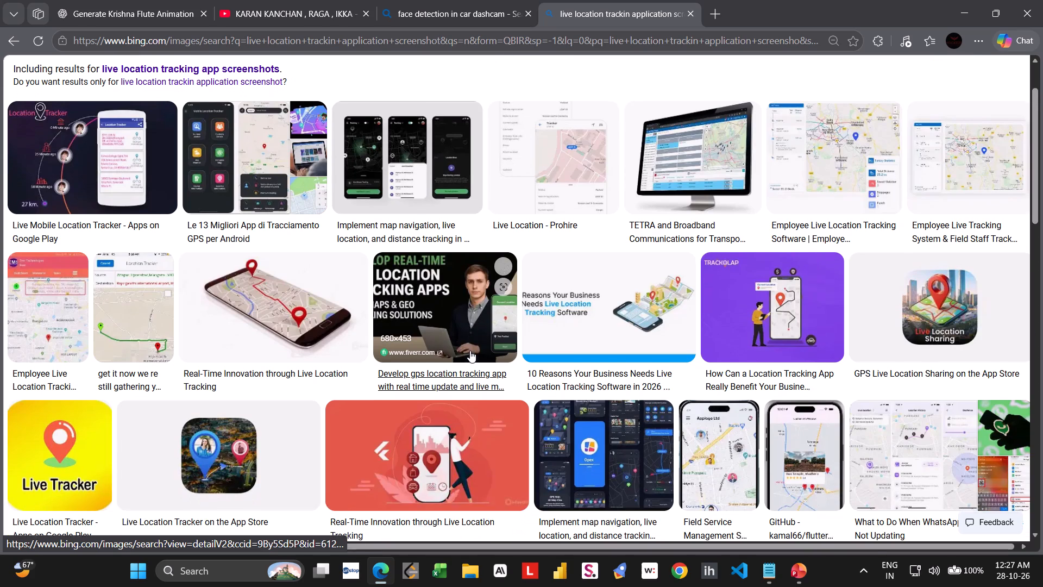
pyautogui.scroll(-1, 470, 351)
pyautogui.scroll(2, 367, 433)
pyautogui.scroll(-2, 441, 315)
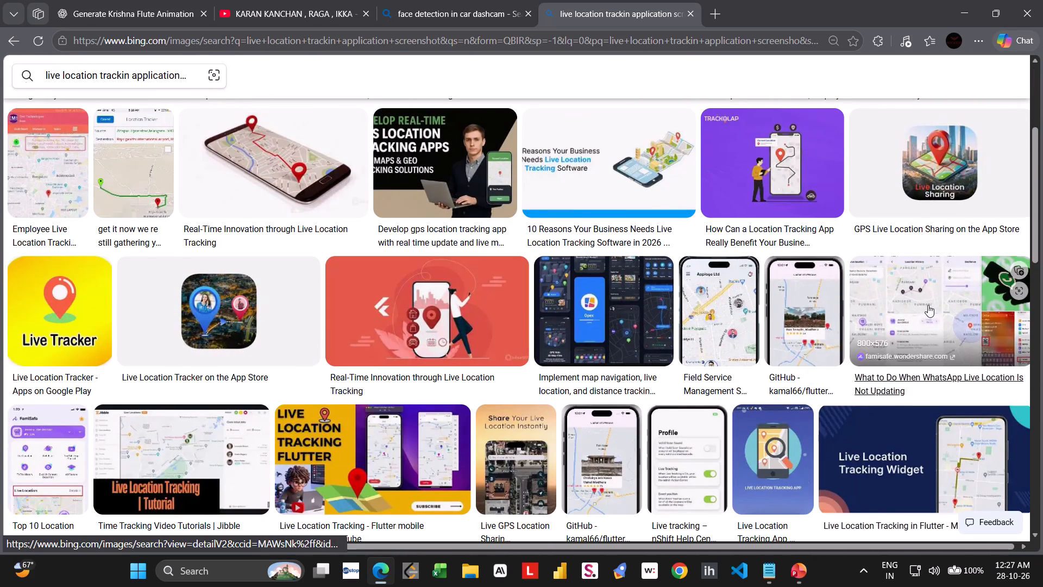
pyautogui.scroll(-1, 663, 314)
pyautogui.scroll(-1, 662, 387)
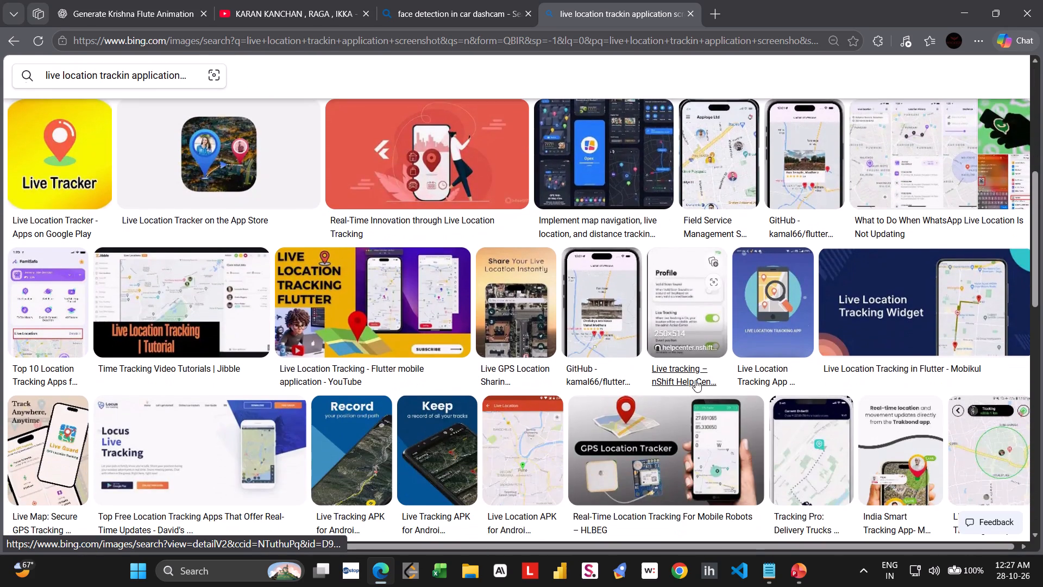
pyautogui.scroll(-1, 713, 436)
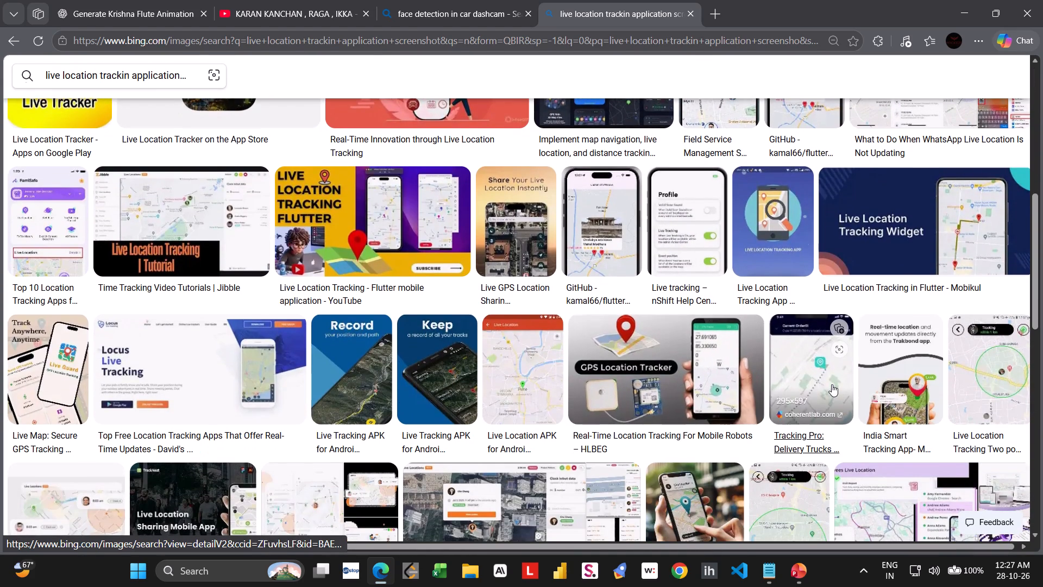
pyautogui.scroll(-1, 366, 401)
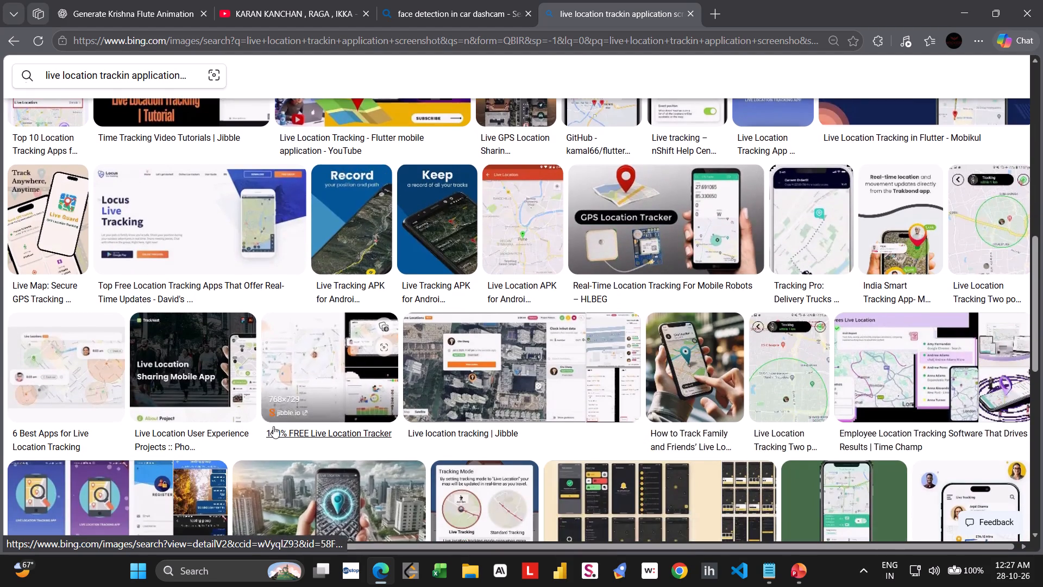
pyautogui.scroll(-1, 273, 426)
pyautogui.scroll(-1, 751, 319)
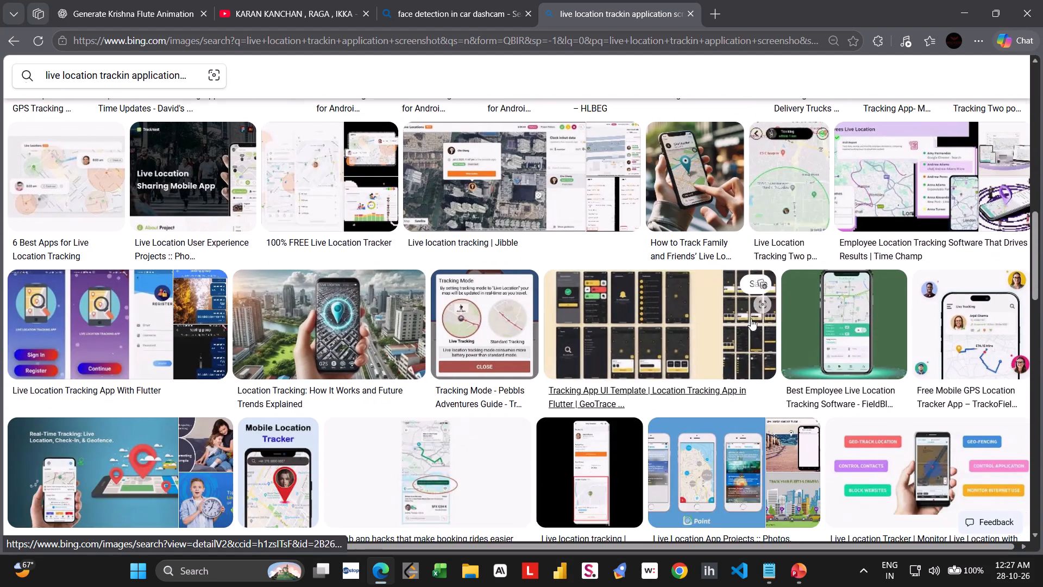
pyautogui.scroll(-1, 751, 319)
pyautogui.scroll(-1, 625, 421)
pyautogui.scroll(-1, 673, 359)
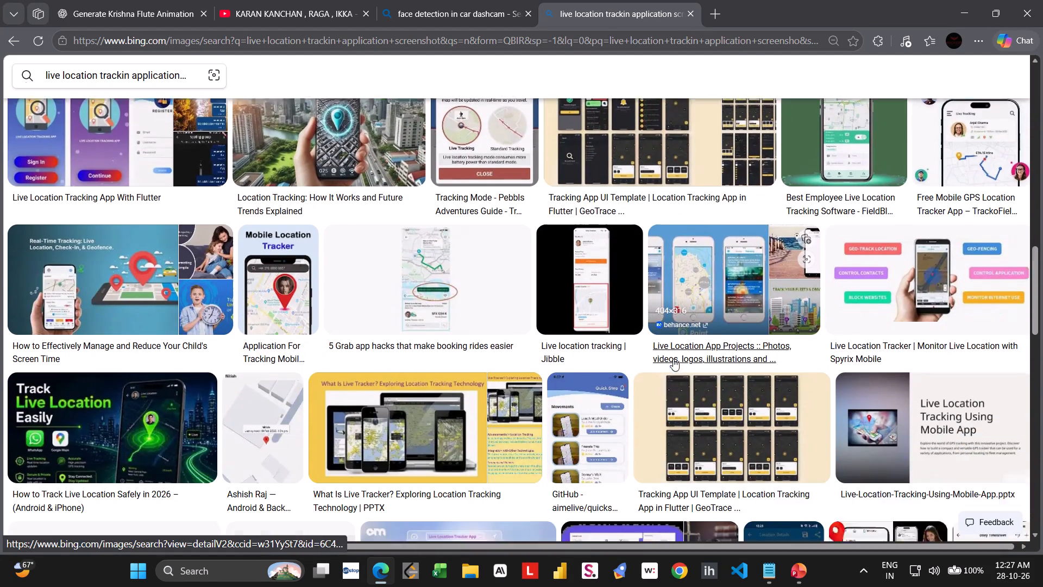
pyautogui.scroll(-1, 673, 359)
pyautogui.scroll(-1, 543, 458)
pyautogui.scroll(-1, 450, 388)
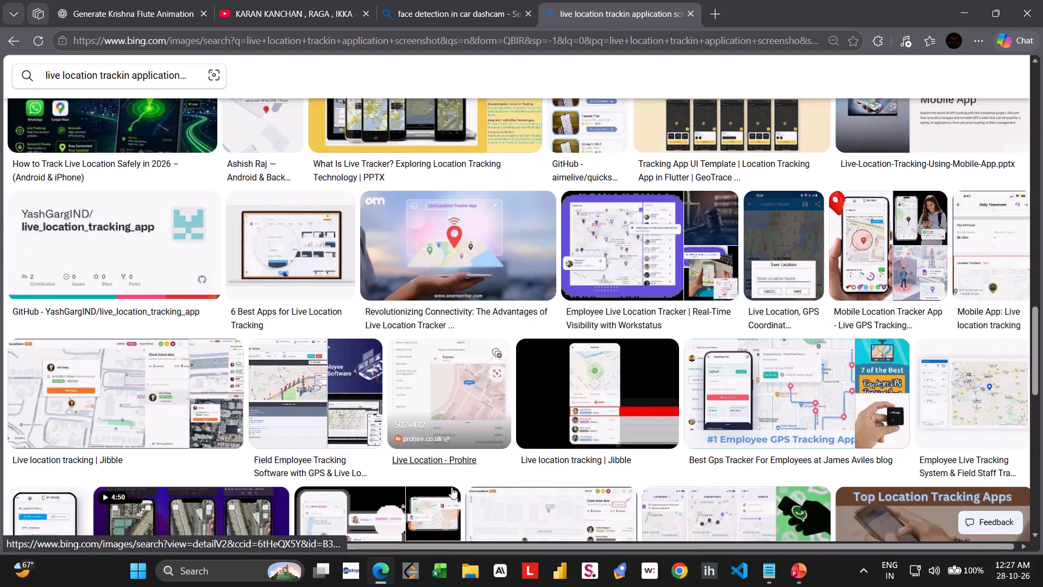
pyautogui.scroll(-1, 542, 370)
pyautogui.scroll(-1, 658, 377)
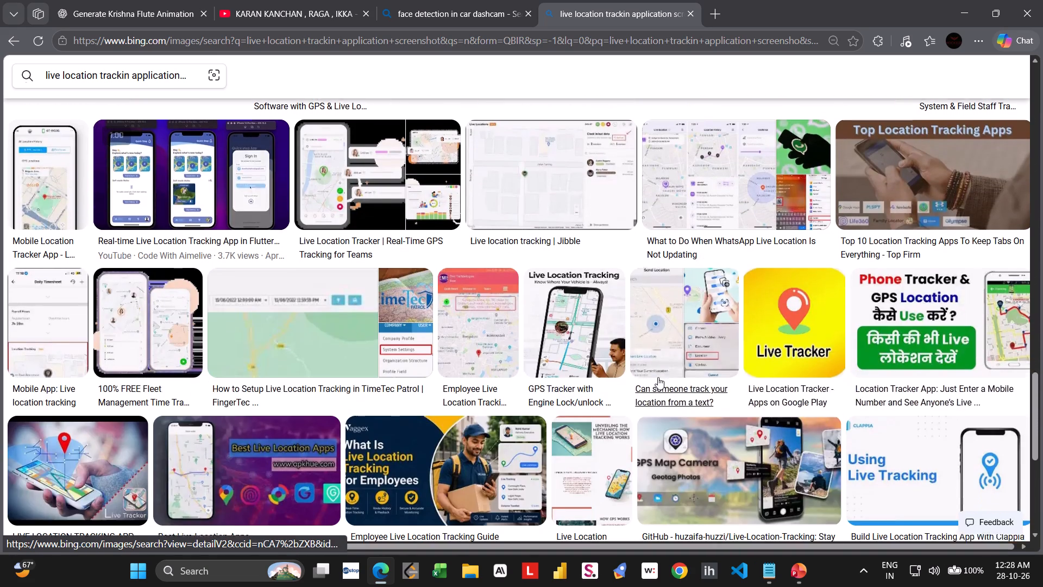
pyautogui.scroll(1, 600, 335)
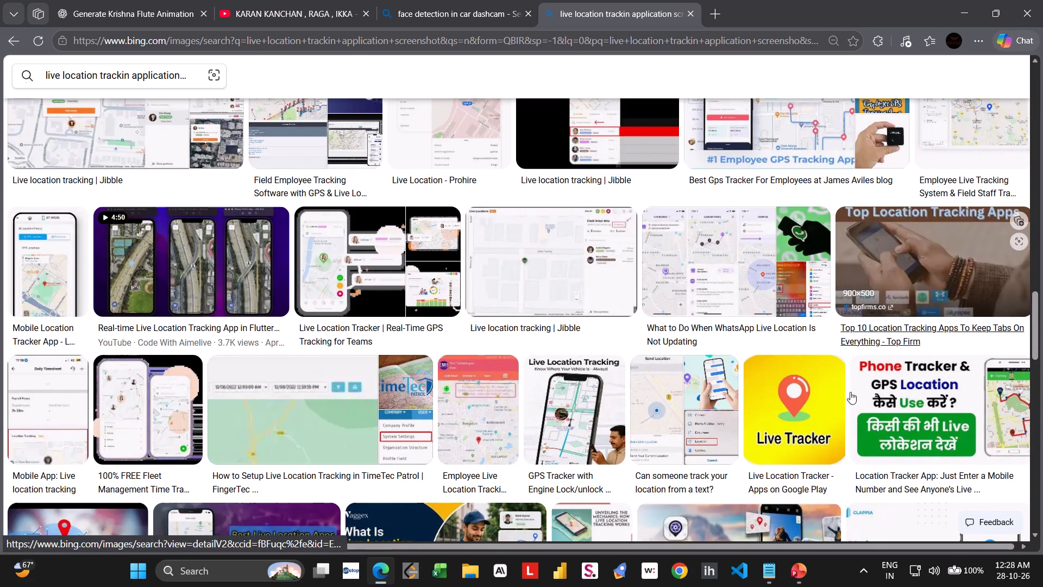
pyautogui.scroll(-1, 837, 421)
pyautogui.scroll(-1, 445, 394)
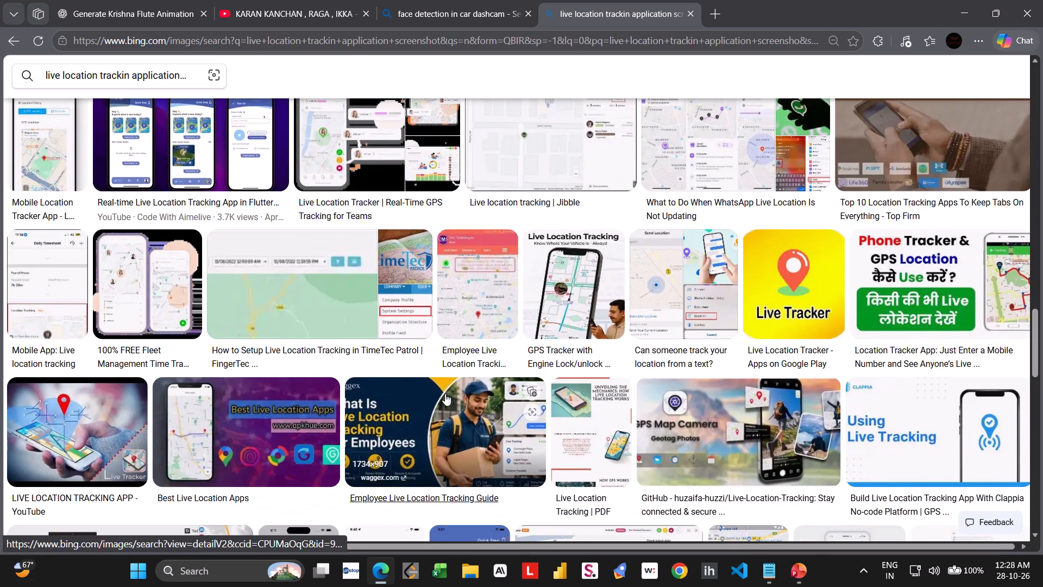
# Preview the "Employee Live Location Tracking Android Application in Bengaluru" image from indiamart.com in the image viewer.
pyautogui.doubleClick(483, 259)
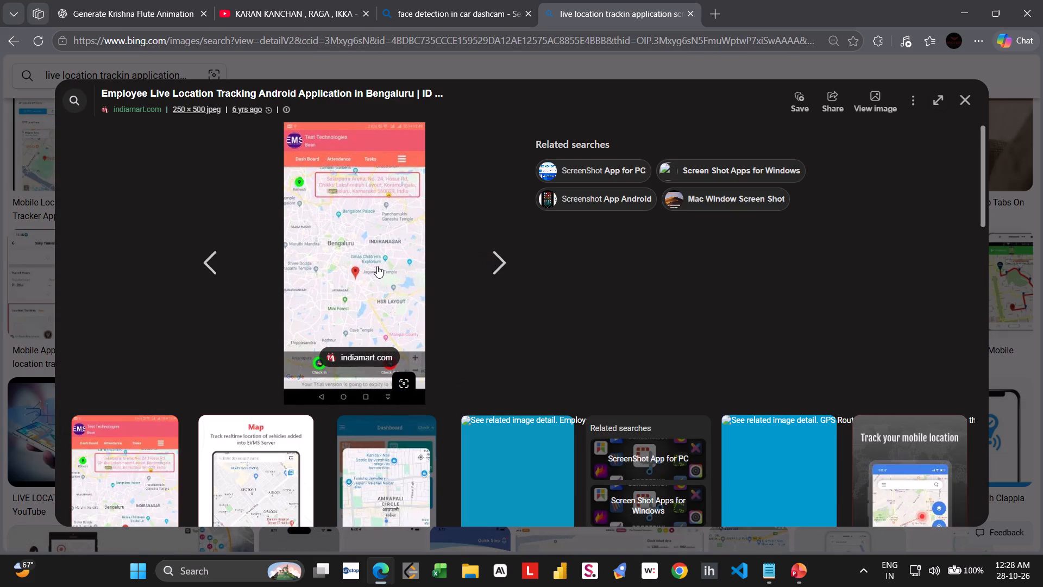
pyautogui.click(377, 266)
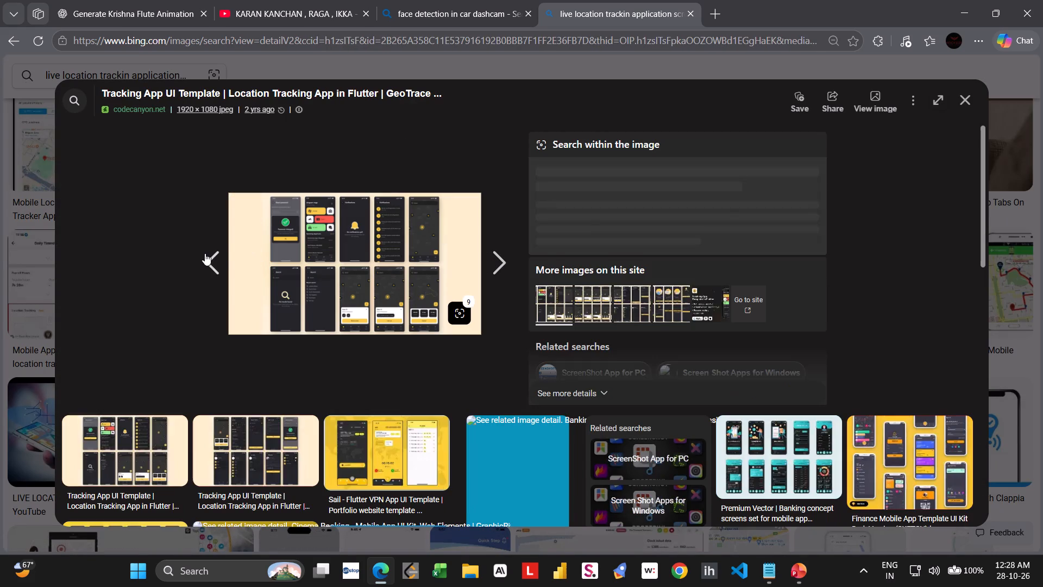
pyautogui.click(205, 254)
pyautogui.click(335, 243)
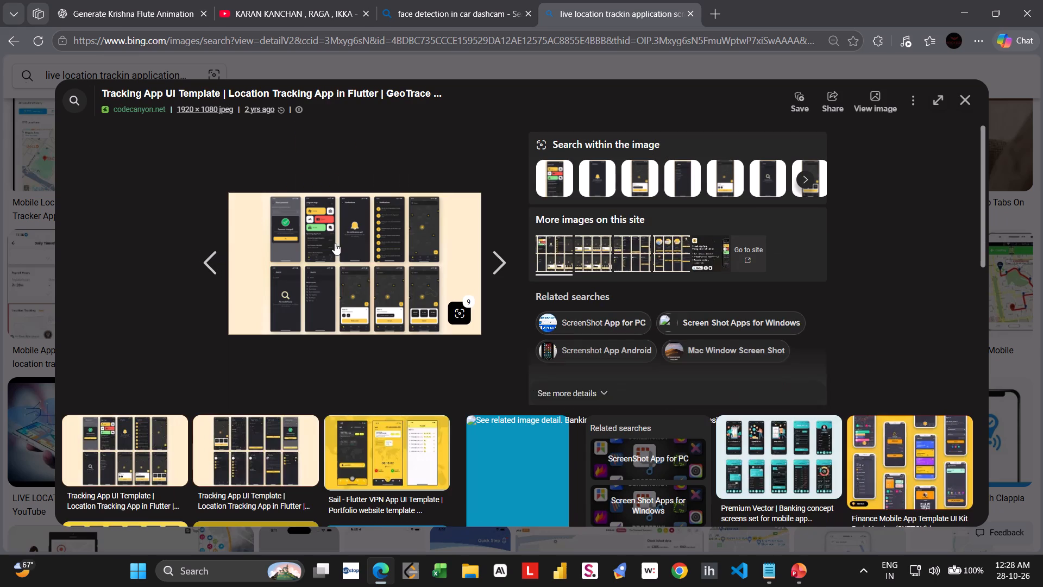
pyautogui.click(209, 248)
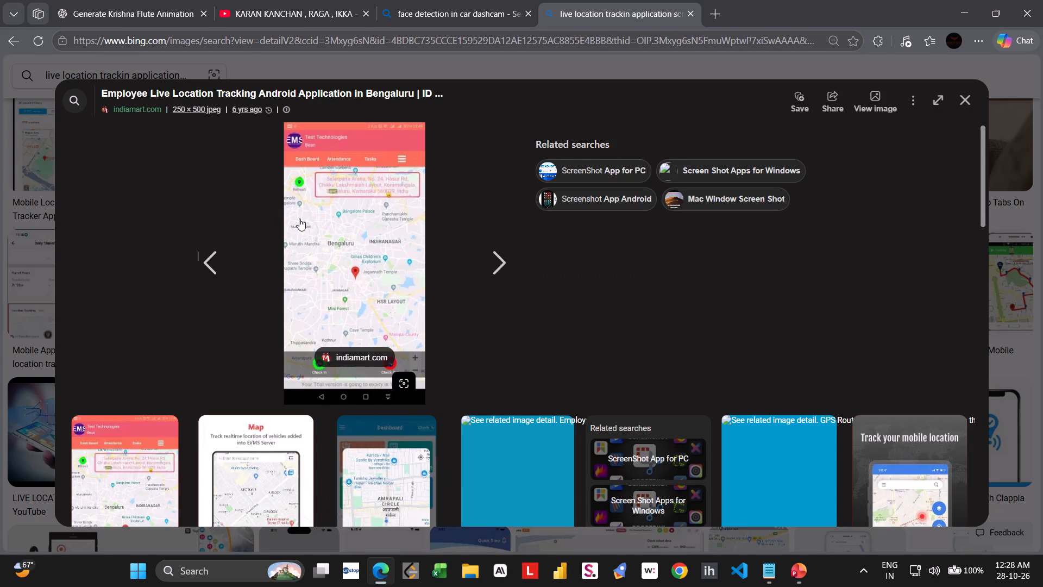
# Save the Bengaluru live location tracking image as the WEBP file "Location Tracker" in the Computer Vision Photos folder.
pyautogui.rightClick(363, 179)
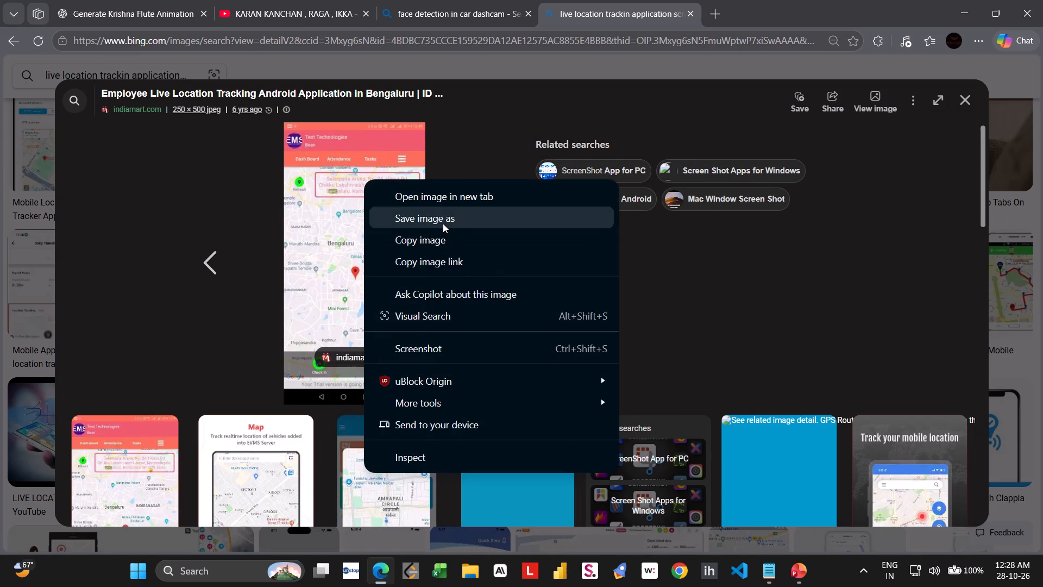
pyautogui.click(443, 223)
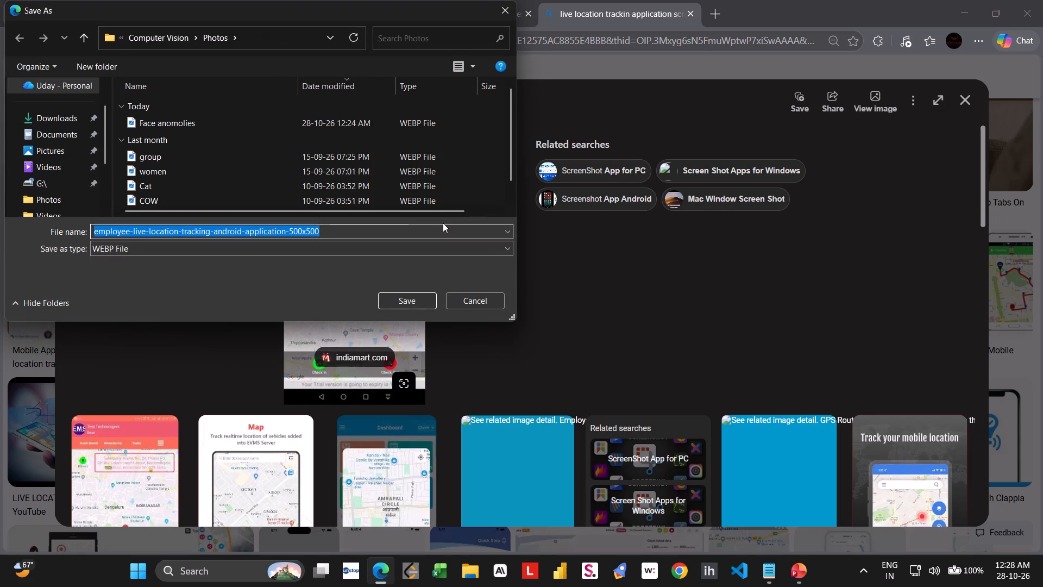
pyautogui.press('BackSpace')
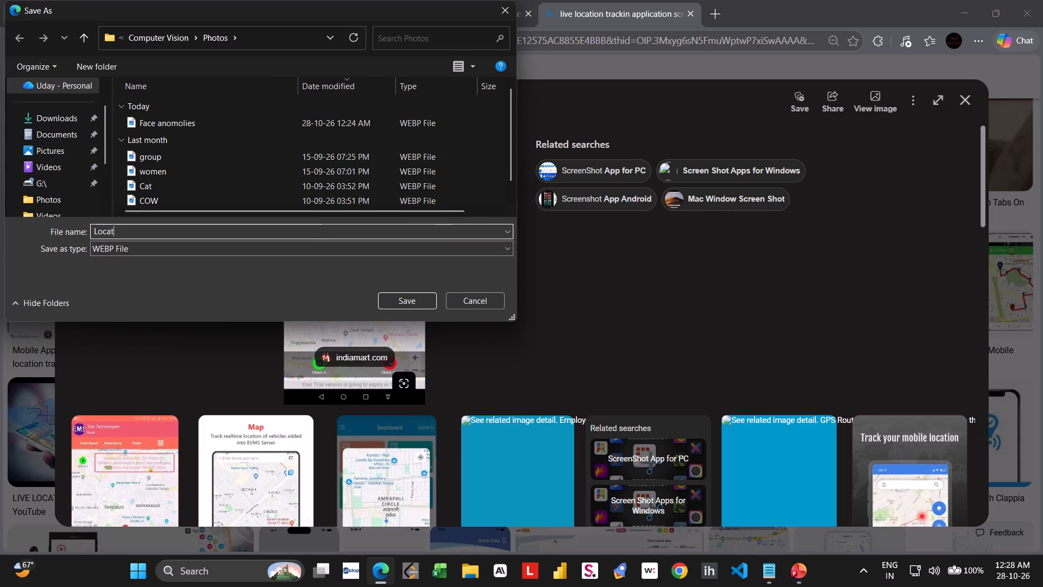
pyautogui.press('BackSpace')
pyautogui.press('BackSpace')
pyautogui.write('ON')
pyautogui.press('BackSpace')
pyautogui.press('BackSpace')
pyautogui.press('BackSpace')
pyautogui.press('BackSpace')
pyautogui.write('ker')
pyautogui.click(409, 299)
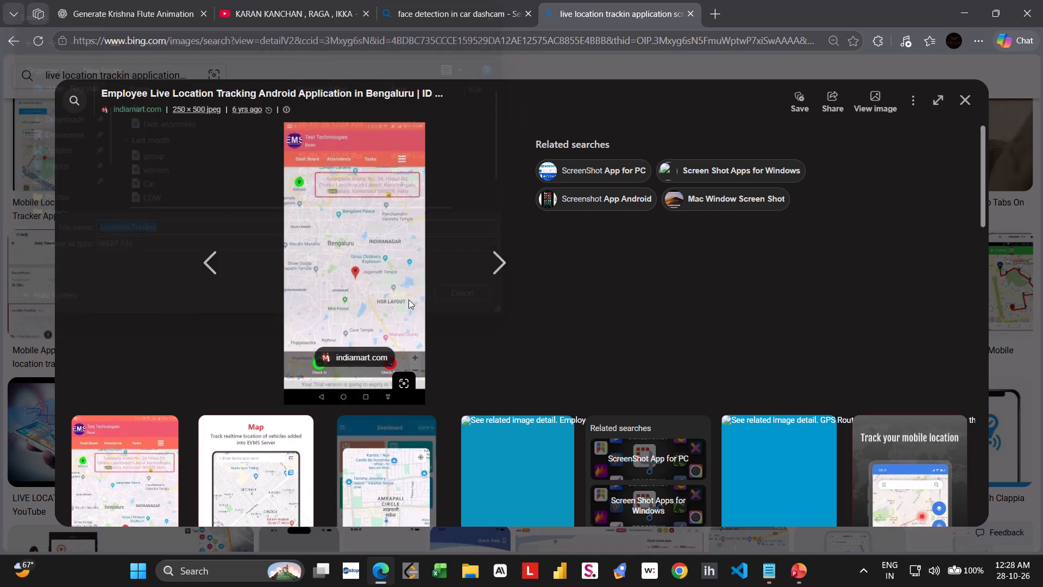
pyautogui.scroll(-1, 580, 440)
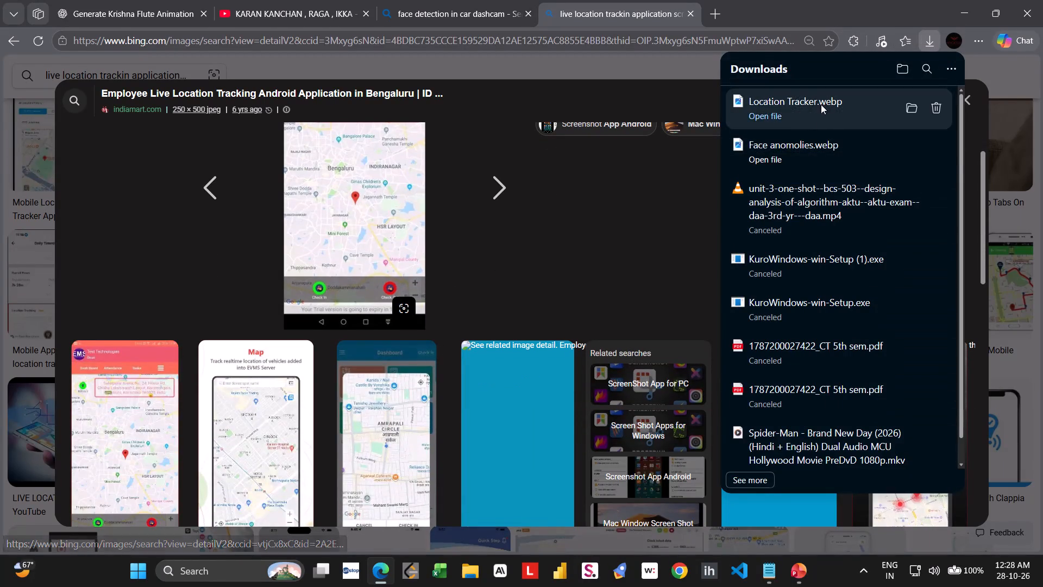
# Switch to PowerPoint and insert the "Location Tracker" WEBP picture, found through Downloads, on the "Current Project Status:" slide.
pyautogui.click(805, 580)
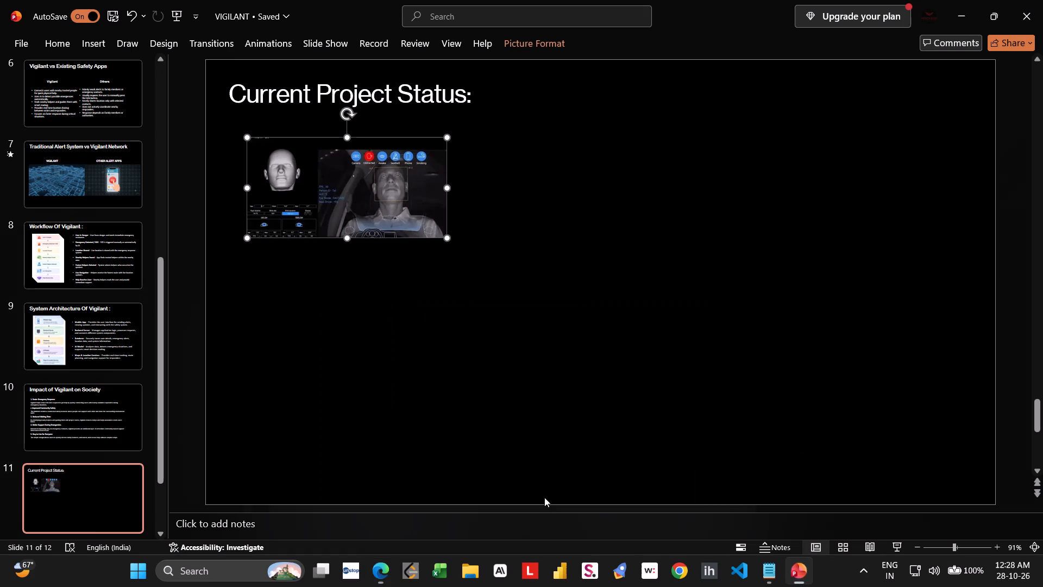
pyautogui.click(99, 42)
pyautogui.click(99, 87)
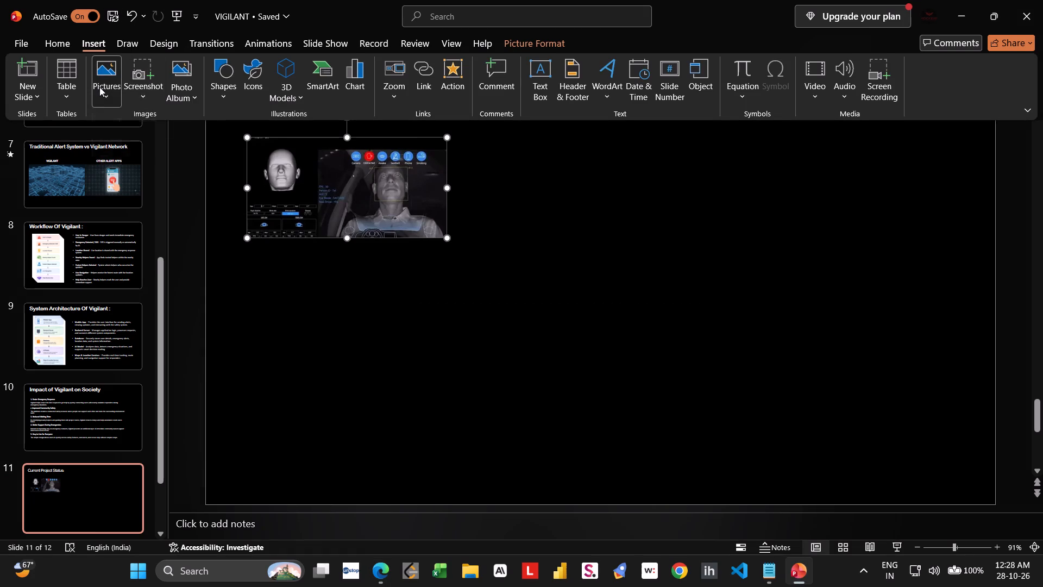
pyautogui.click(130, 144)
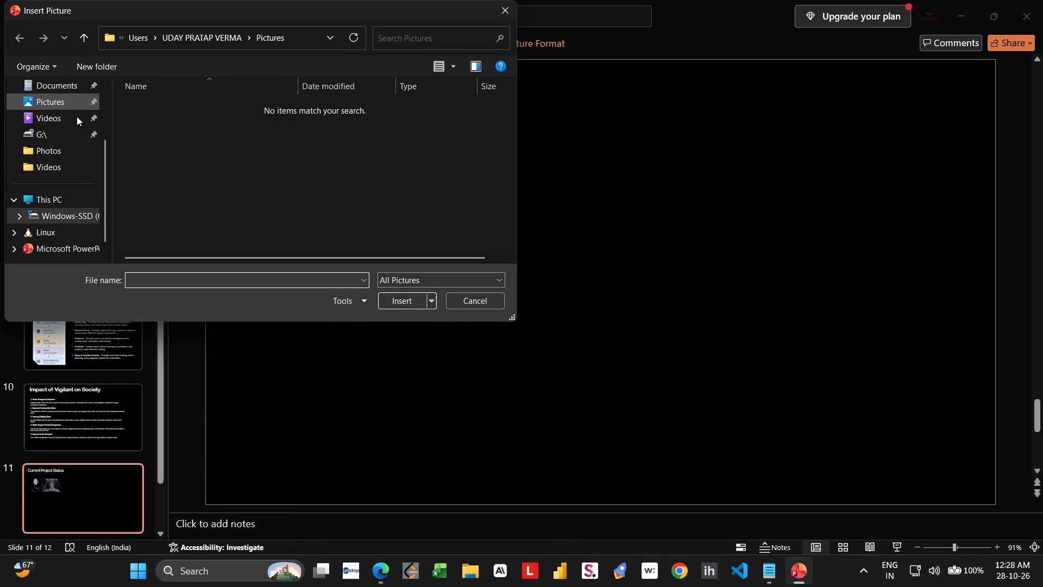
pyautogui.click(74, 98)
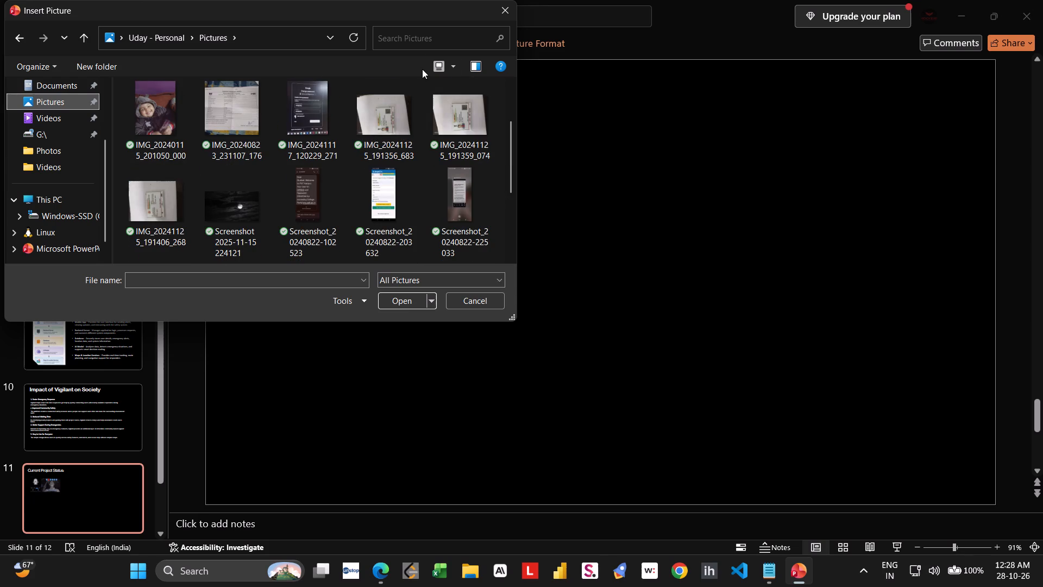
pyautogui.moveTo(446, 31); pyautogui.dragTo(447, 41)
pyautogui.click(447, 41)
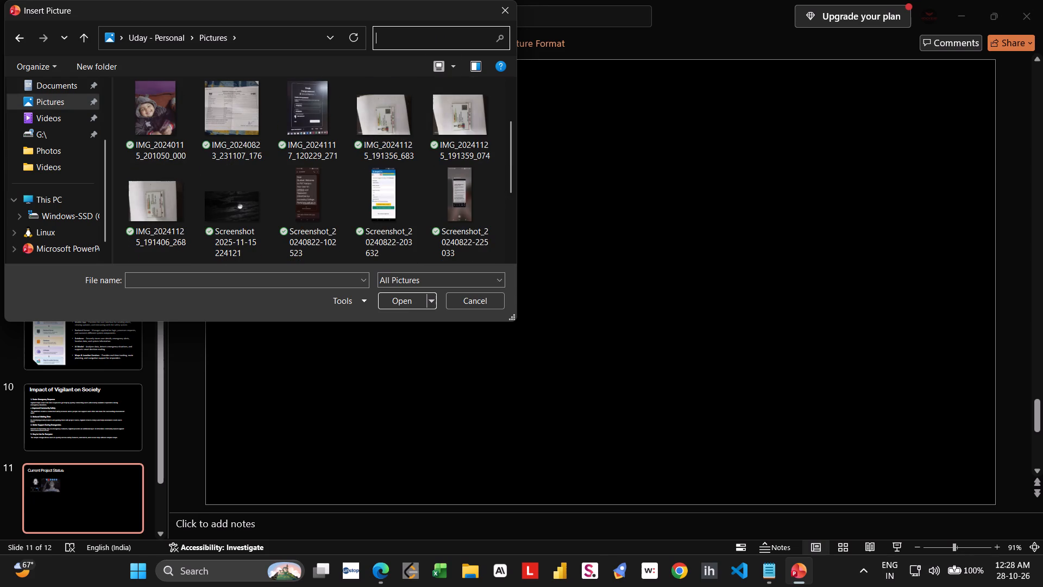
pyautogui.write('lo')
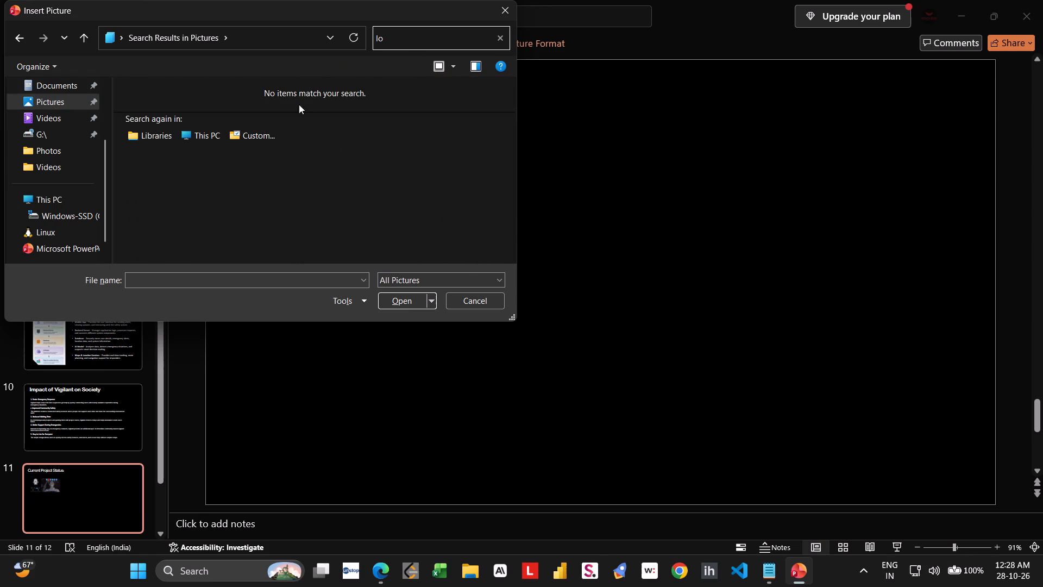
pyautogui.press('BackSpace')
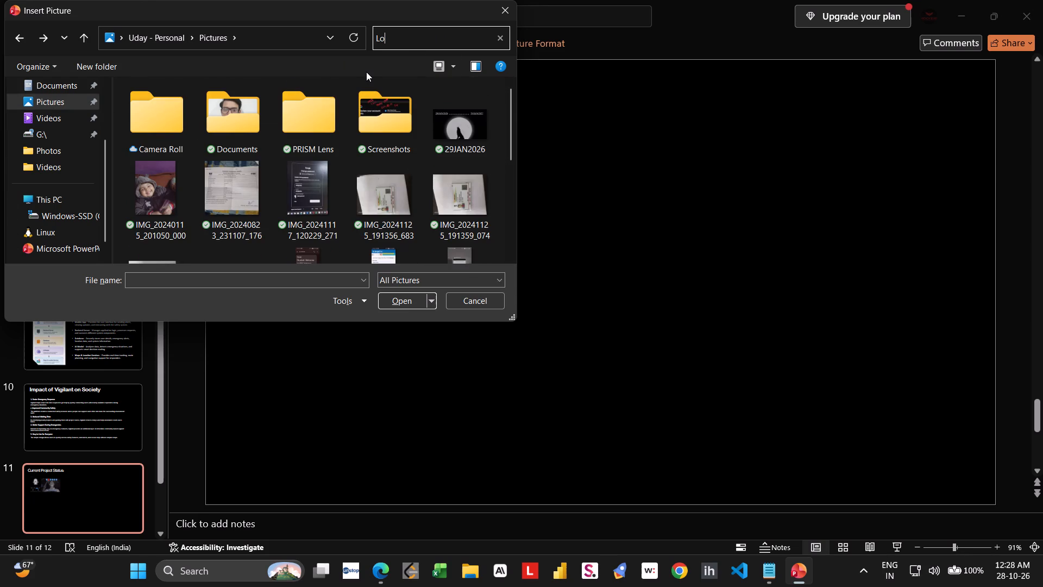
pyautogui.scroll(2, 33, 98)
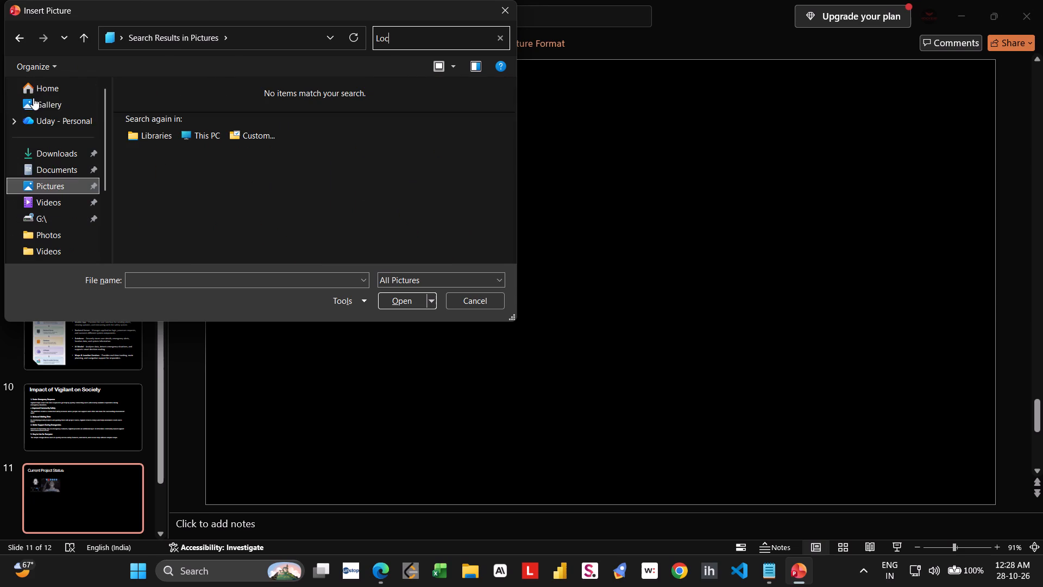
pyautogui.click(65, 149)
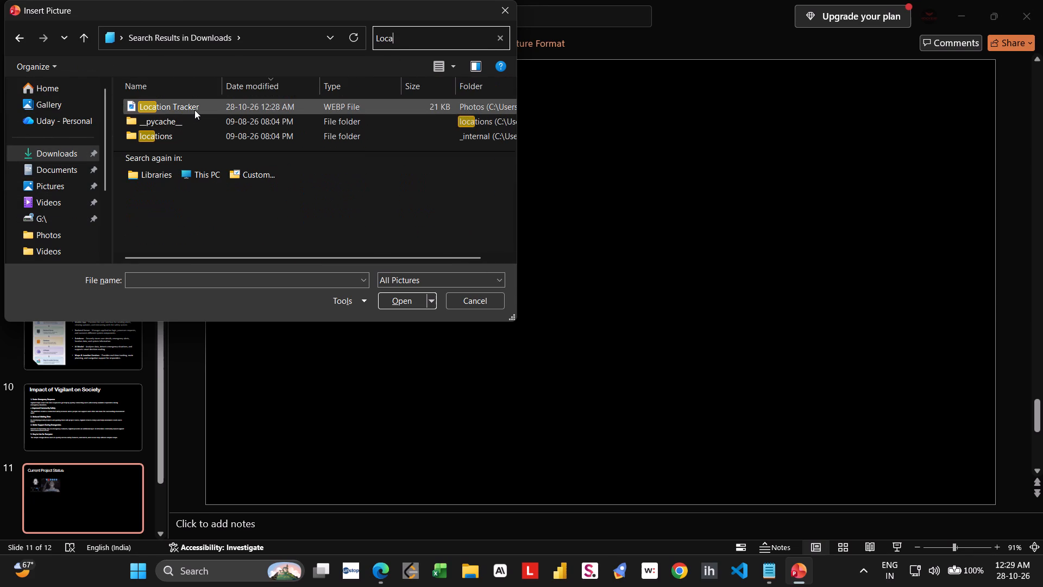
pyautogui.click(194, 110)
pyautogui.click(414, 301)
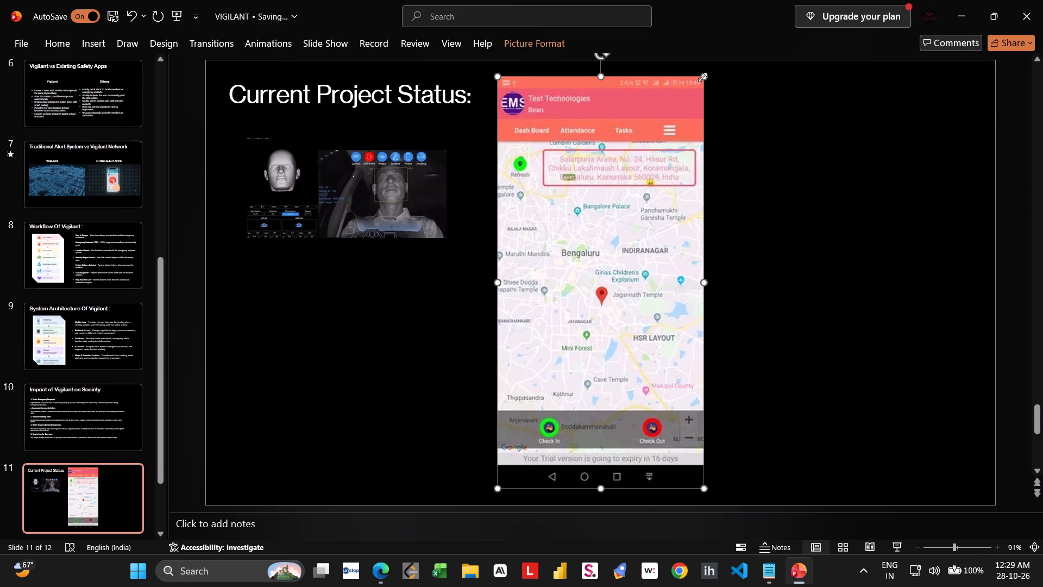
# Shrink the location tracker picture proportionally to about a third of its inserted height.
pyautogui.moveTo(702, 77); pyautogui.dragTo(636, 403)
pyautogui.moveTo(588, 351); pyautogui.dragTo(636, 283)
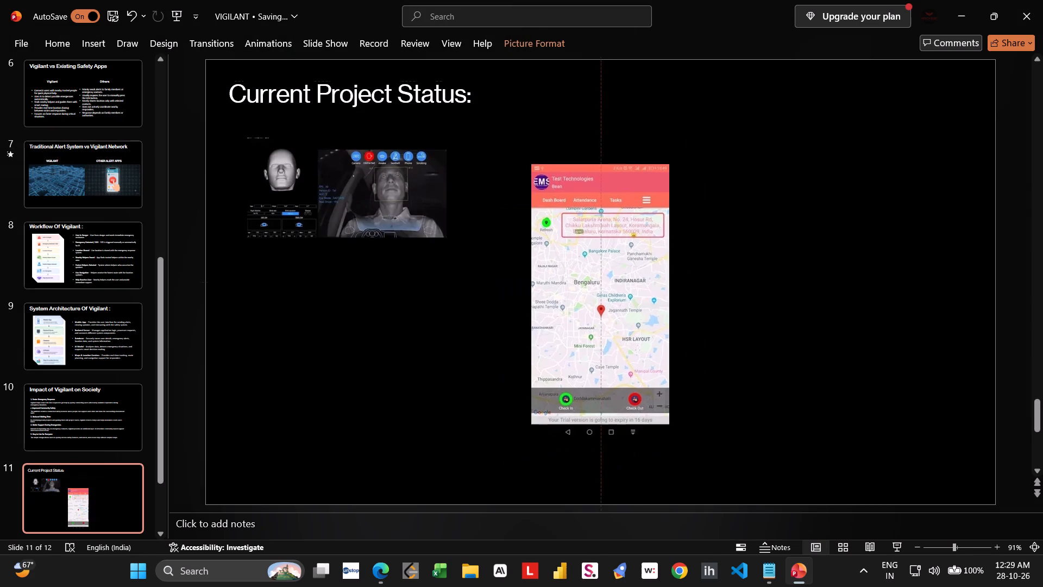
pyautogui.moveTo(636, 283); pyautogui.dragTo(637, 281)
pyautogui.moveTo(684, 139); pyautogui.dragTo(665, 227)
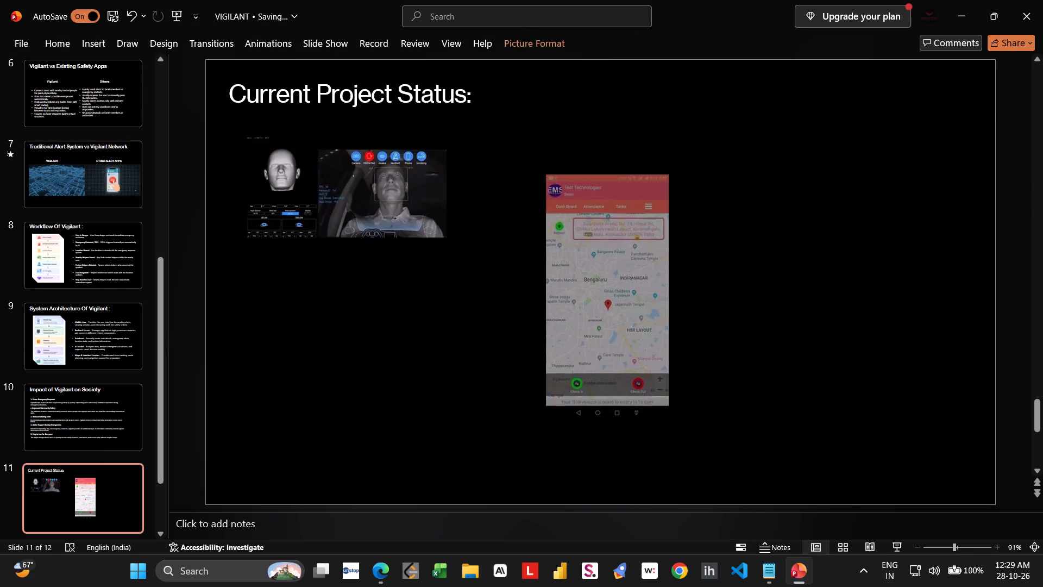
pyautogui.moveTo(665, 227); pyautogui.dragTo(642, 324)
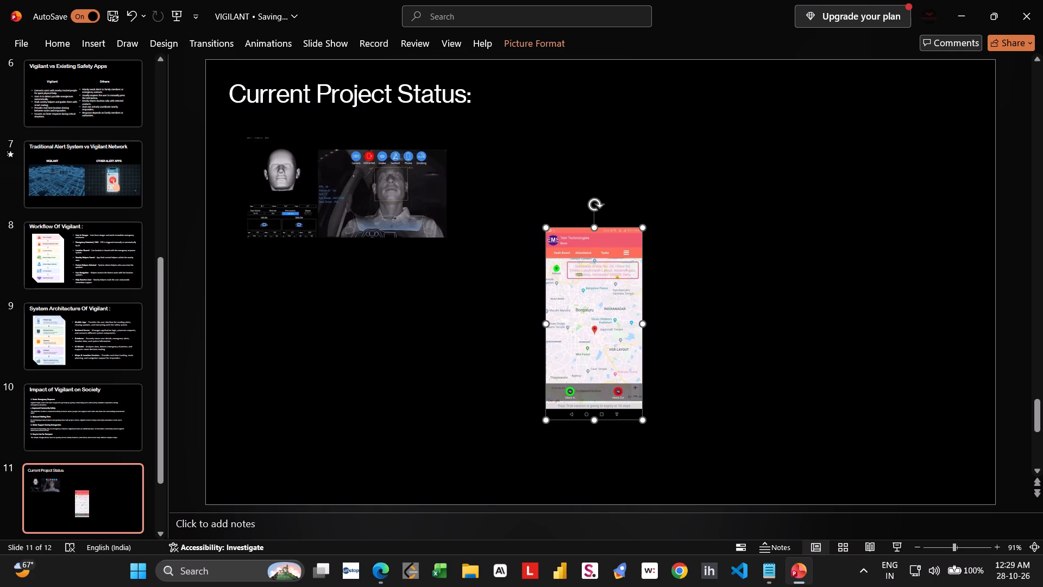
pyautogui.moveTo(549, 419); pyautogui.dragTo(575, 286)
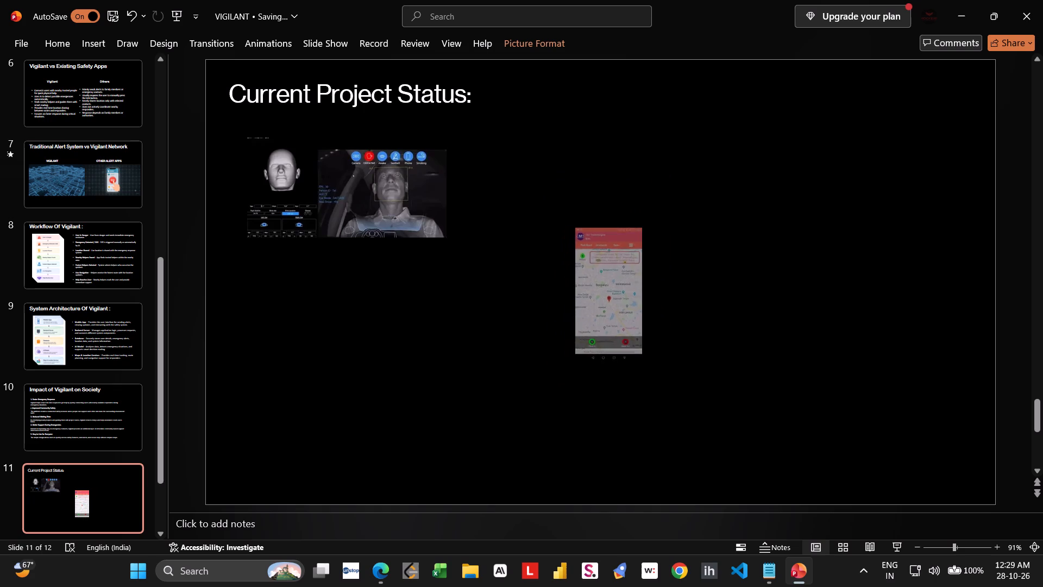
pyautogui.moveTo(575, 286); pyautogui.dragTo(576, 286)
pyautogui.click(733, 302)
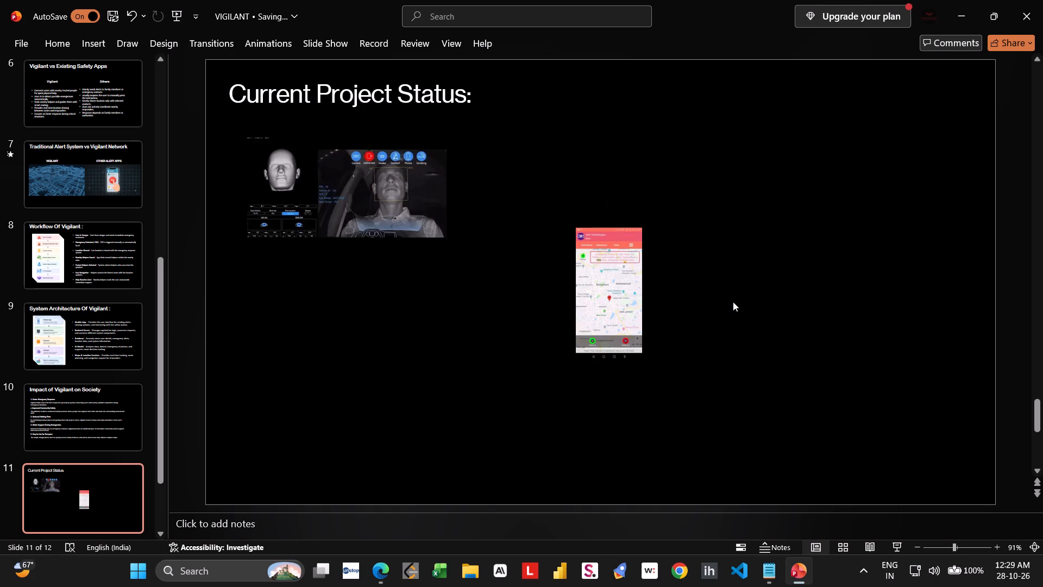
# Move the location tracker picture below the face-detection picture, aligning their left edges.
pyautogui.click(622, 304)
pyautogui.moveTo(622, 304); pyautogui.dragTo(359, 362)
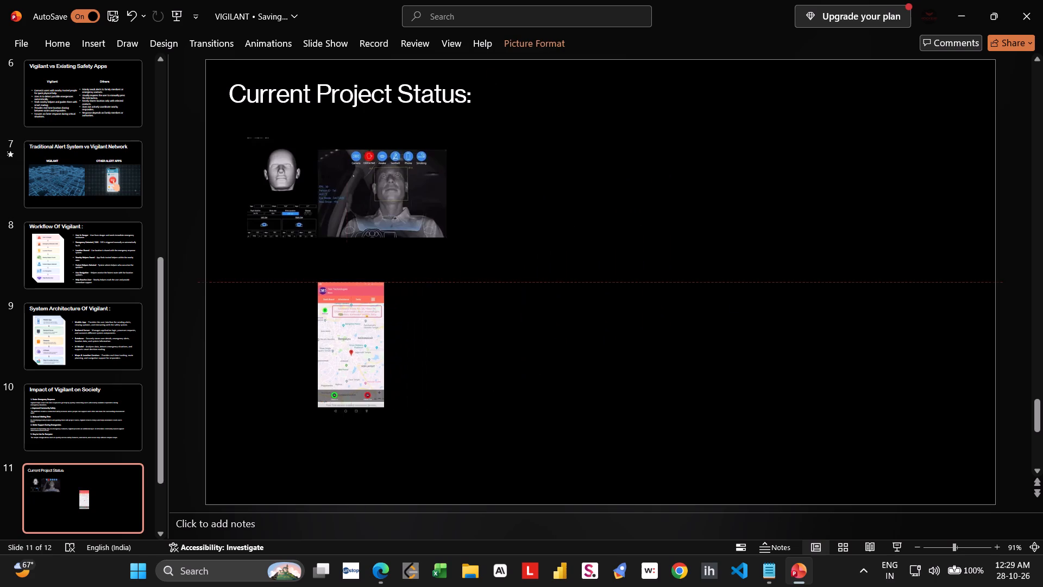
pyautogui.moveTo(359, 362); pyautogui.dragTo(292, 354)
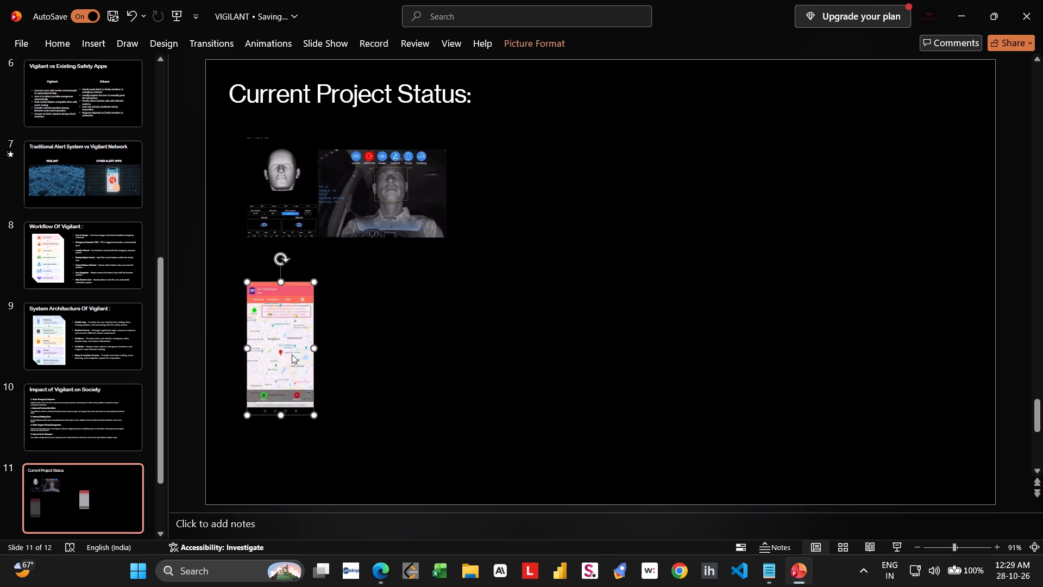
pyautogui.click(524, 324)
# Nudge the face-detection picture slightly upward, two increments, on the slide.
pyautogui.click(422, 216)
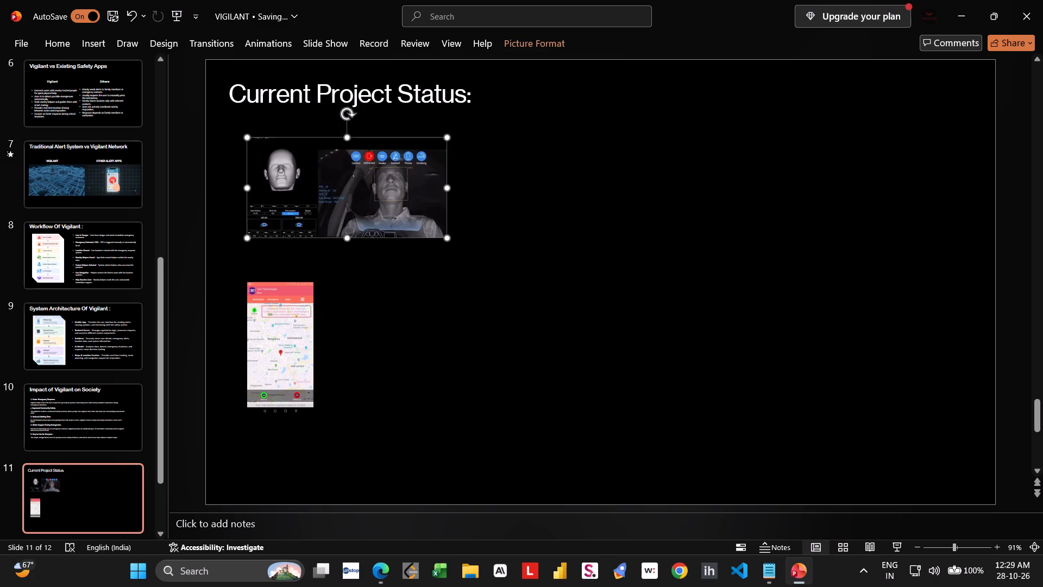
pyautogui.press('Up')
pyautogui.press('Up')
pyautogui.click(618, 236)
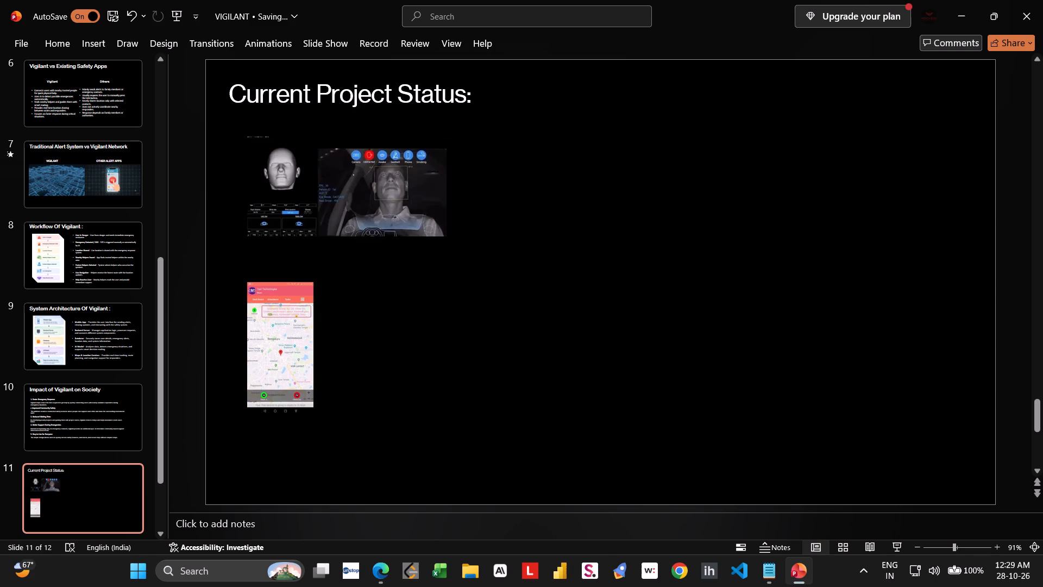
pyautogui.click(433, 209)
pyautogui.click(648, 199)
# Add a text box beside the face-detection picture reading "Face Detection Segment".
pyautogui.doubleClick(524, 178)
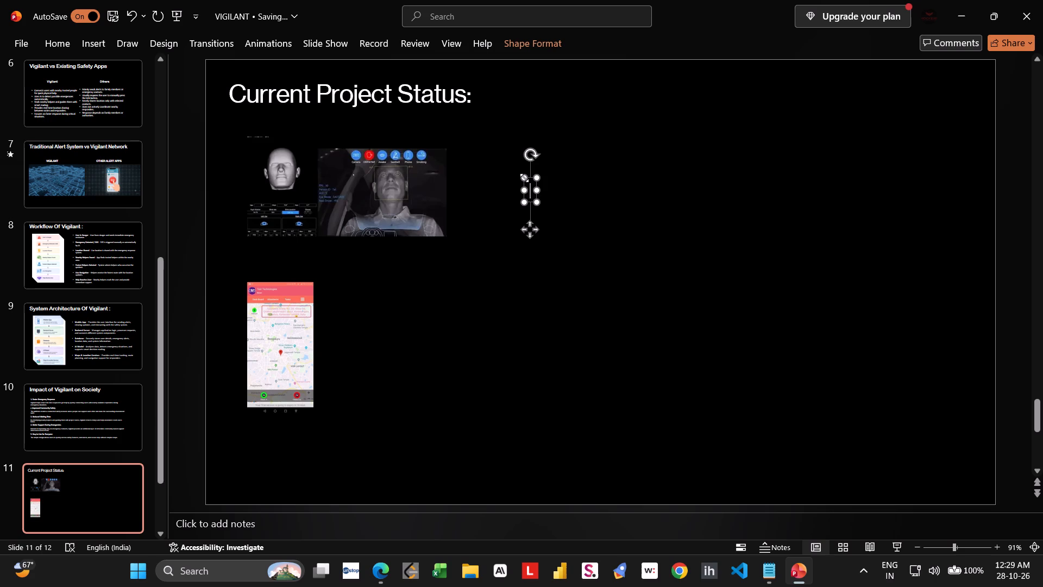
pyautogui.write('CAAR')
pyautogui.press('BackSpace')
pyautogui.press('BackSpace')
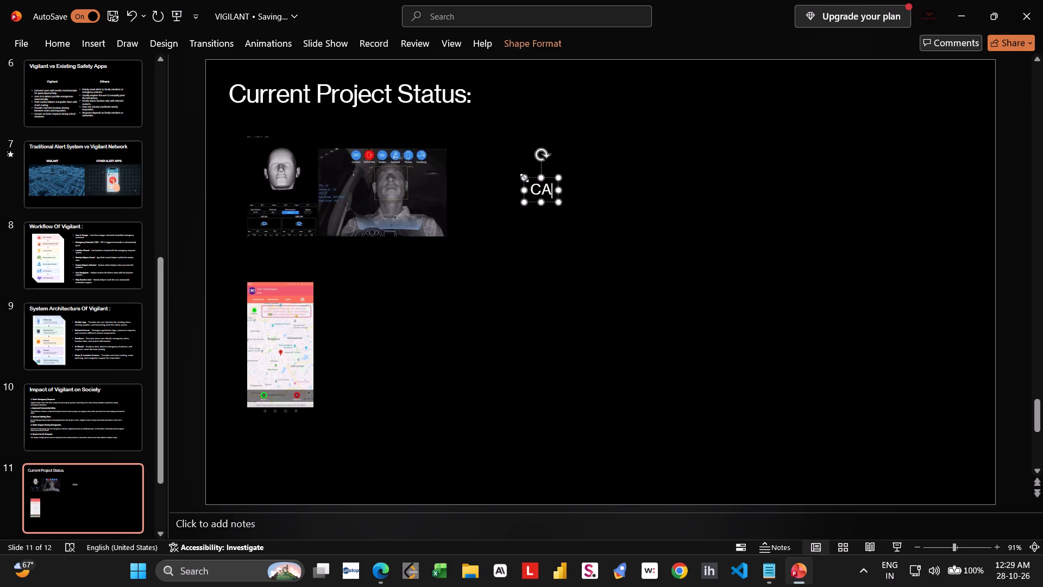
pyautogui.press('r')
pyautogui.press('BackSpace')
pyautogui.press('BackSpace')
pyautogui.press('BackSpace')
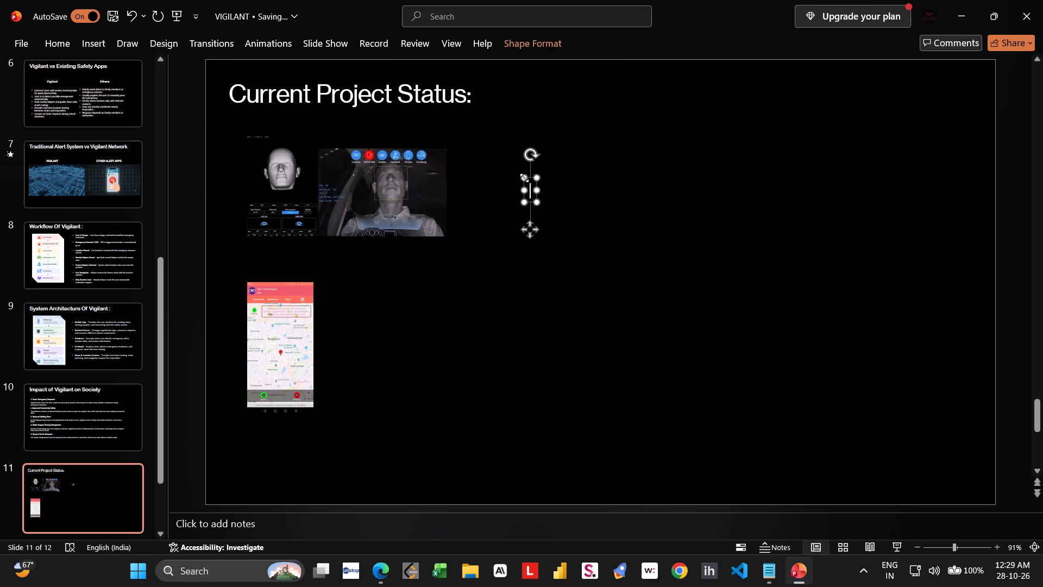
pyautogui.press('c')
pyautogui.press('BackSpace')
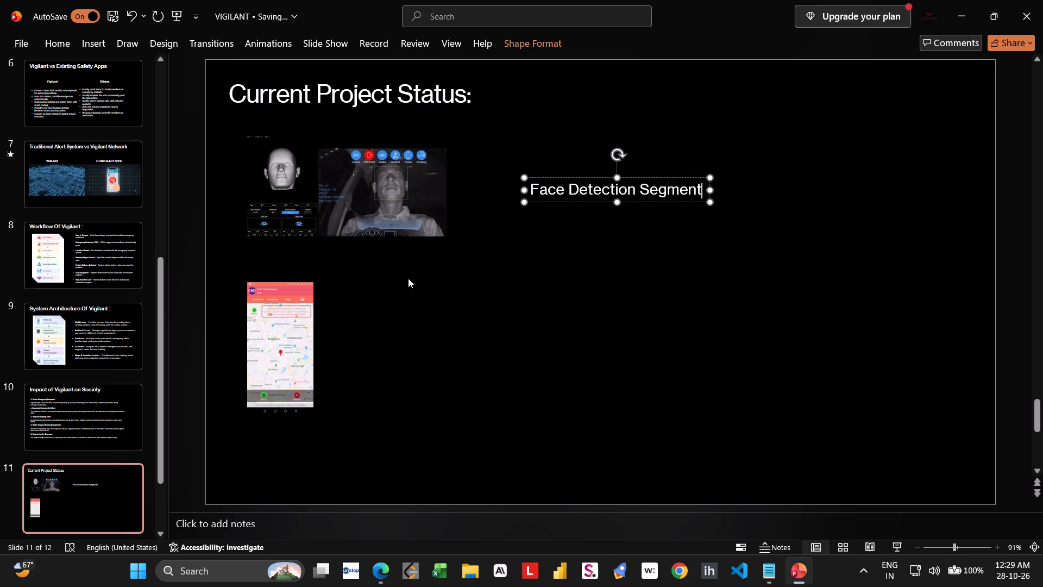
pyautogui.click(355, 335)
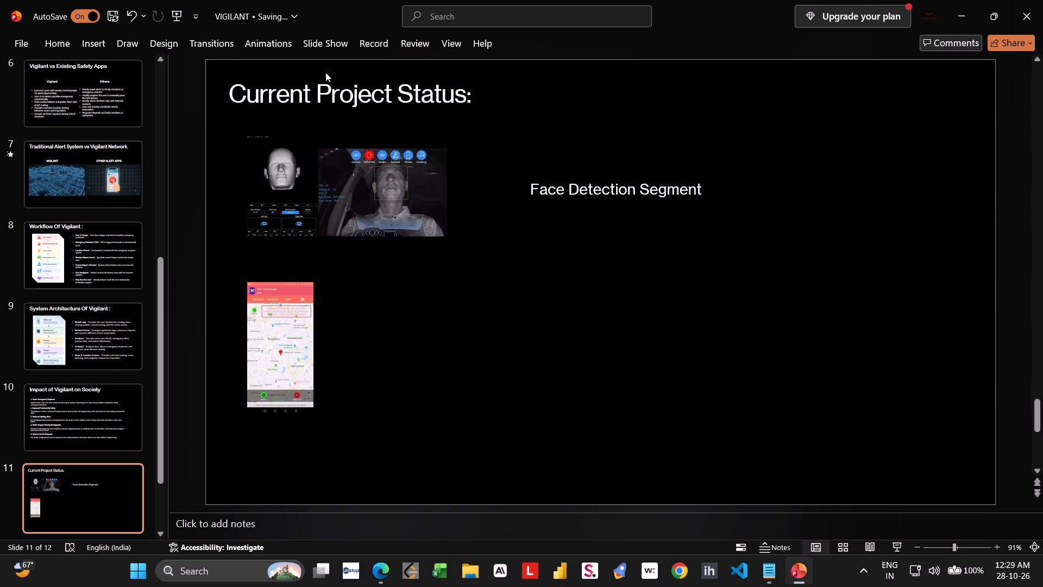
# Add a text box beside the location tracker picture reading "Location sharing segment".
pyautogui.doubleClick(472, 330)
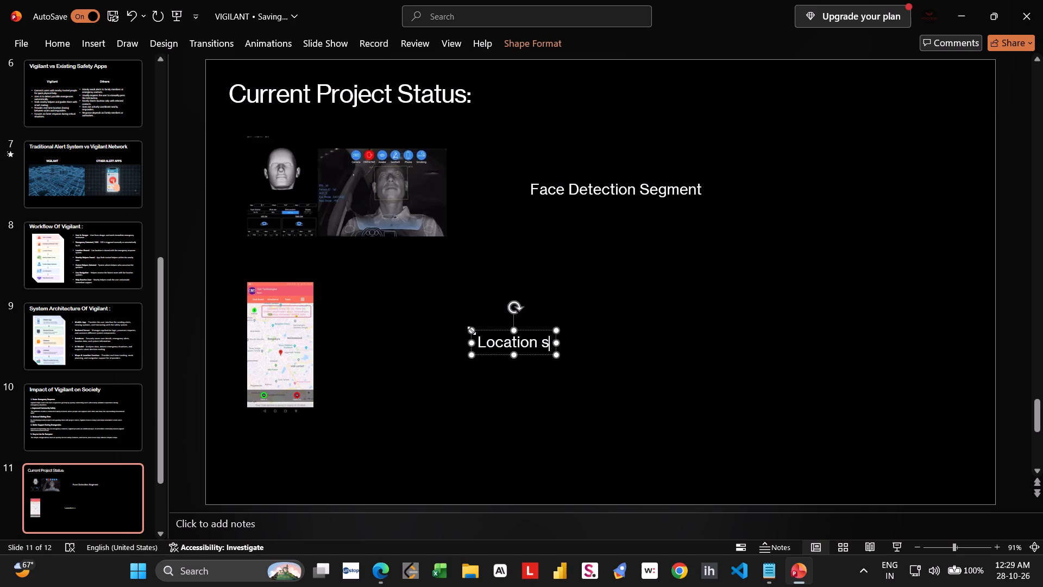
pyautogui.press('BackSpace')
pyautogui.press('BackSpace')
pyautogui.press('BackSpace')
pyautogui.press('BackSpace')
pyautogui.press('BackSpace')
pyautogui.write('ain')
pyautogui.press('BackSpace')
pyautogui.press('BackSpace')
pyautogui.write('ring segment')
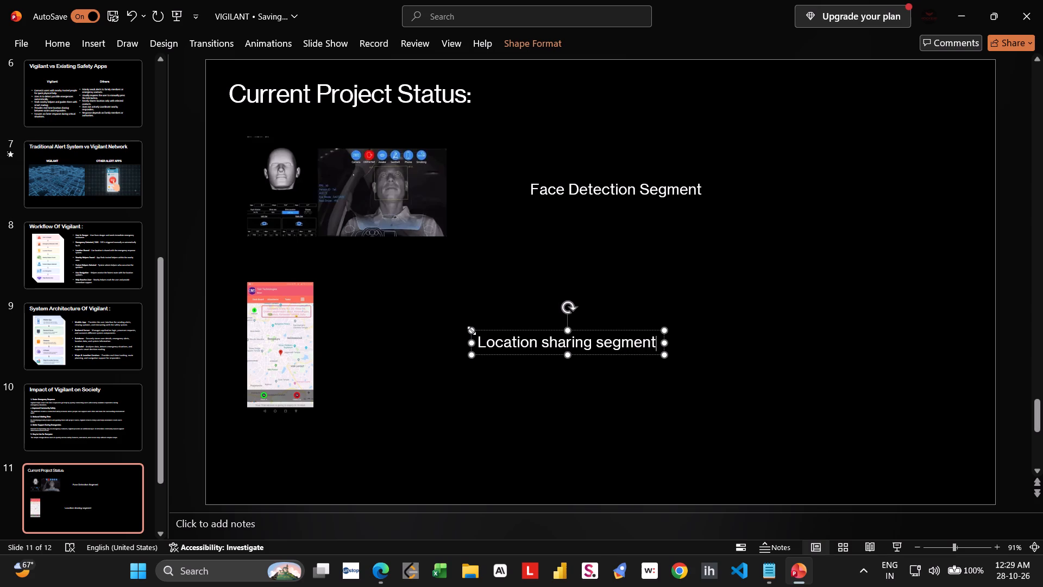
pyautogui.click(630, 437)
# Move the "Location sharing segment" label closer to the location tracker picture, near its vertical middle.
pyautogui.click(606, 342)
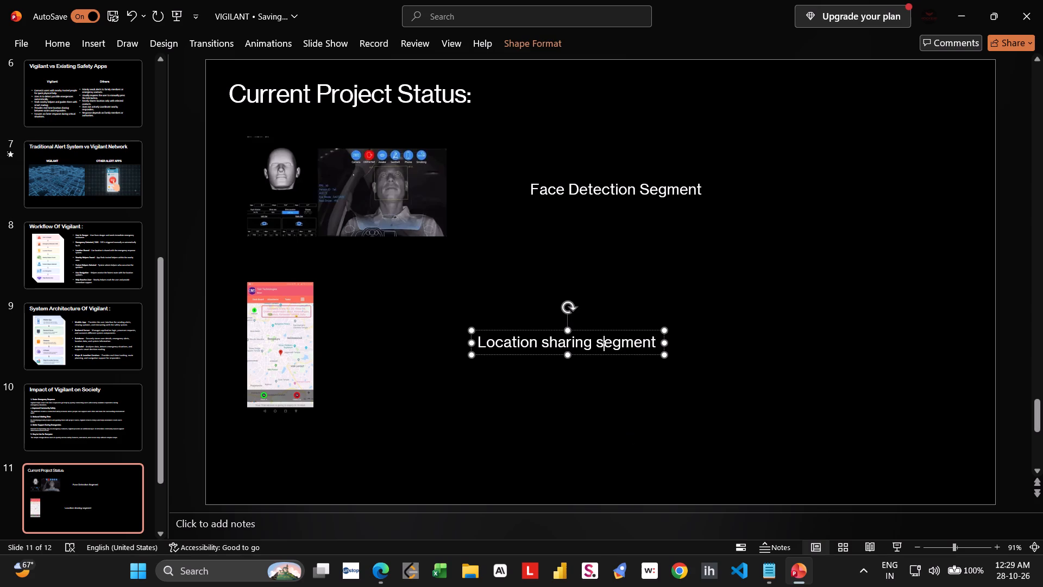
pyautogui.moveTo(541, 330); pyautogui.dragTo(423, 327)
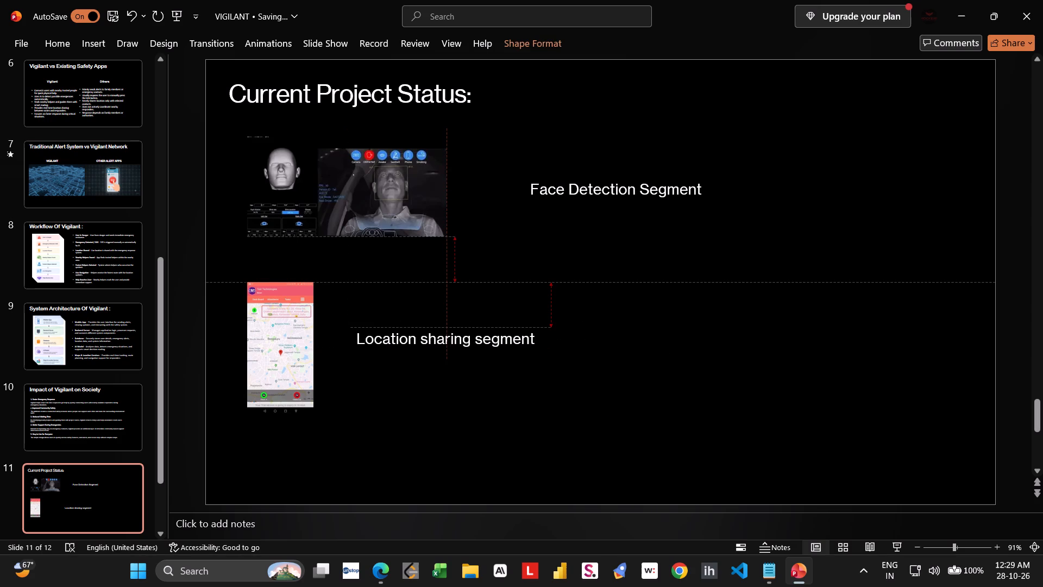
pyautogui.moveTo(423, 327); pyautogui.dragTo(425, 335)
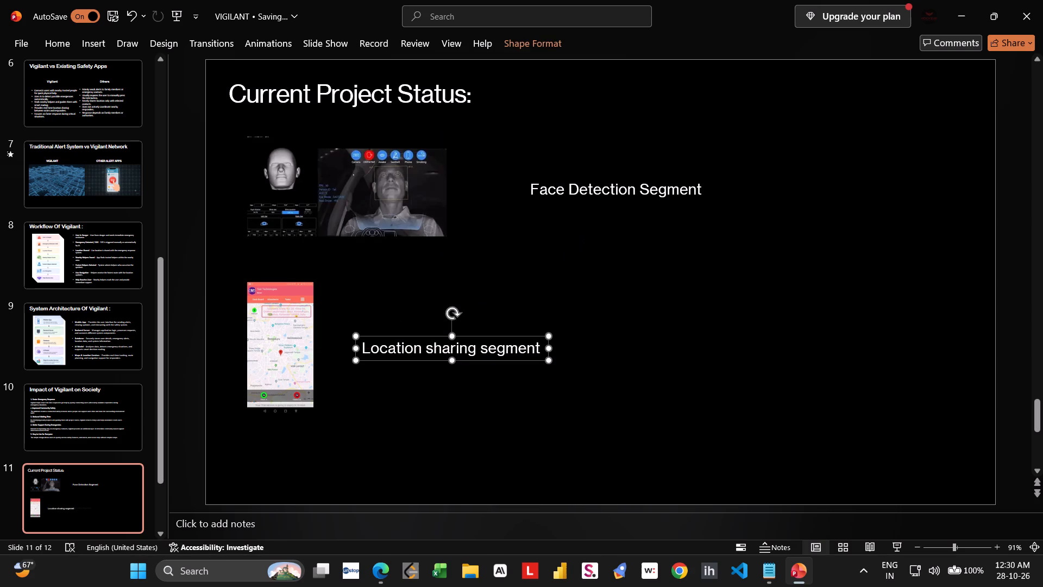
# Move the "Face Detection Segment" label closer to the face-detection picture, near its vertical middle.
pyautogui.click(620, 196)
pyautogui.moveTo(601, 177); pyautogui.dragTo(549, 173)
pyautogui.click(581, 235)
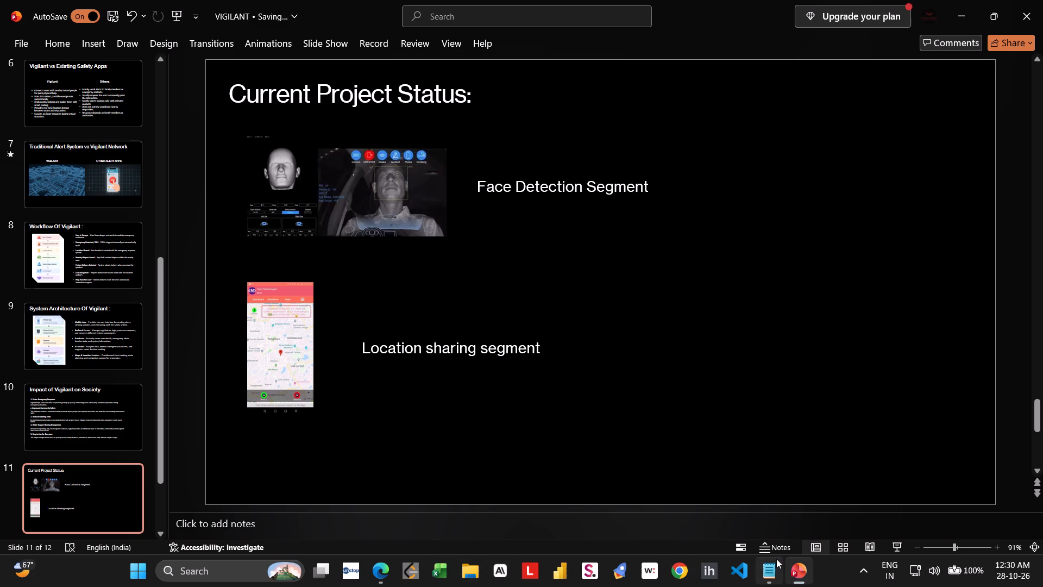
# Switch to the Edge browser, close the enlarged location-tracking picture and clear the old image search query.
pyautogui.click(382, 583)
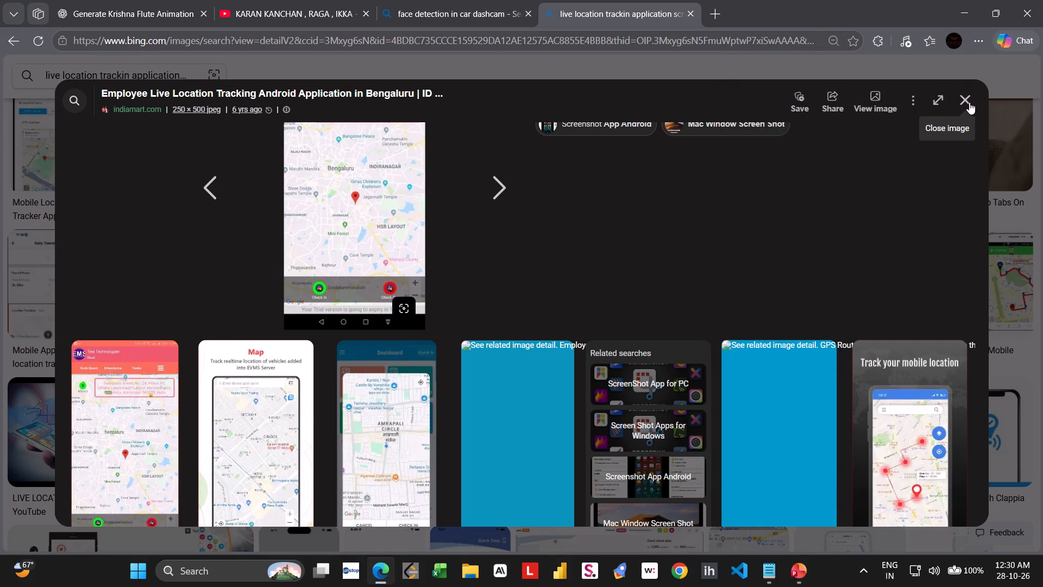
pyautogui.click(969, 102)
pyautogui.scroll(6, 582, 155)
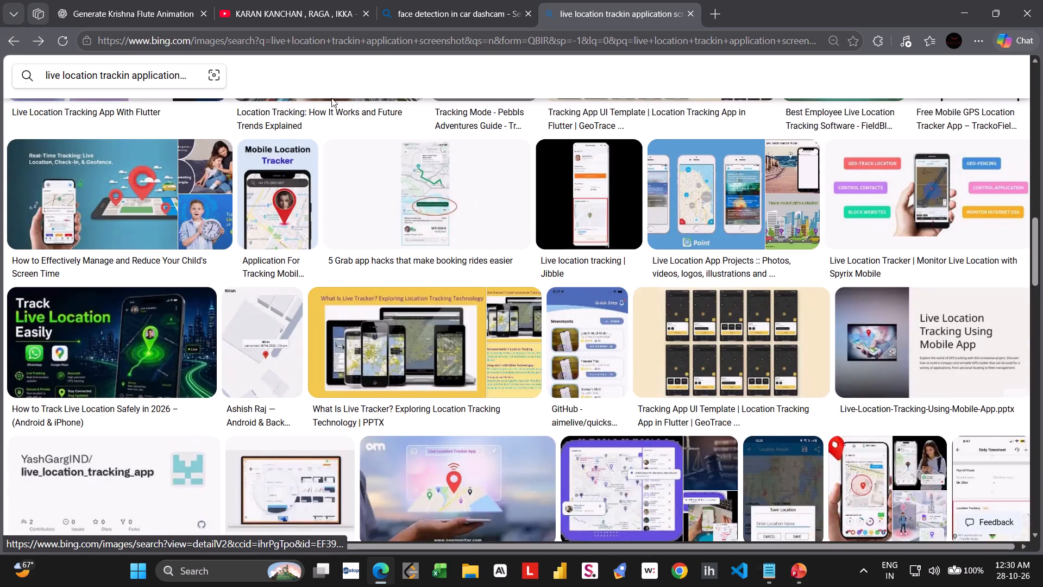
pyautogui.scroll(9, 331, 98)
pyautogui.click(330, 92)
pyautogui.press('a')
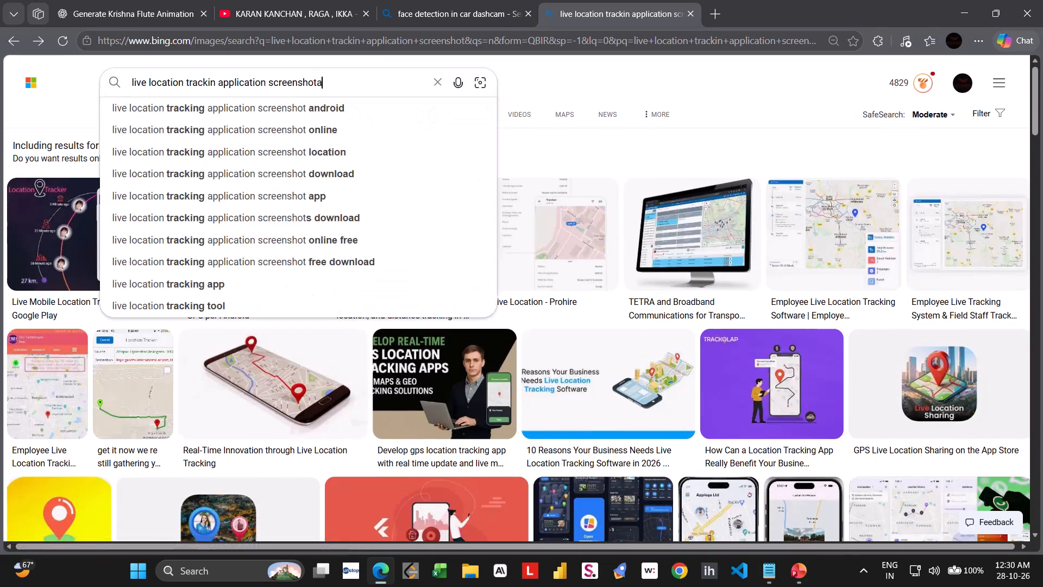
pyautogui.press('BackSpace')
pyautogui.hotkey('ctrl', 'a')
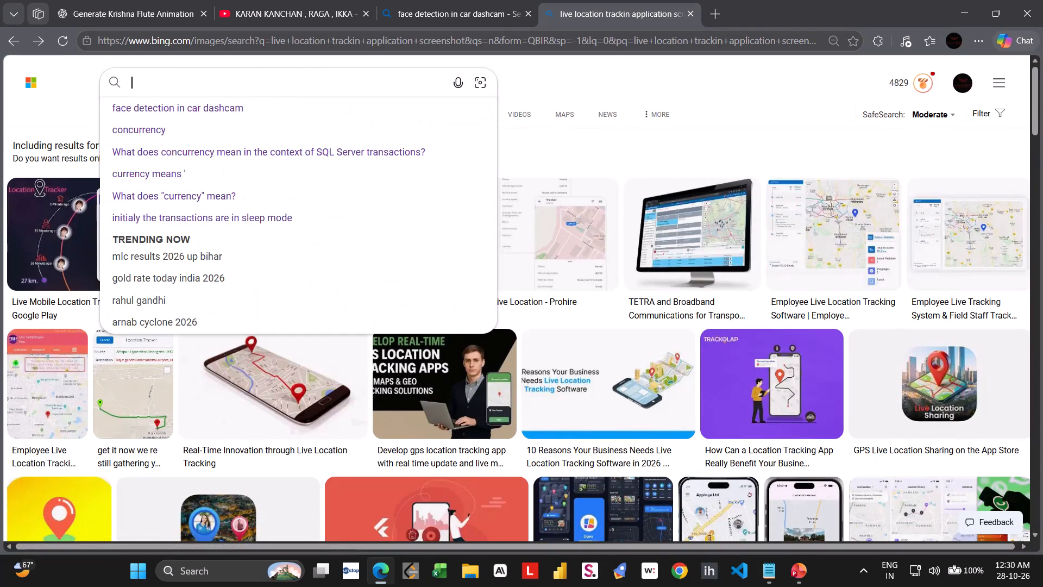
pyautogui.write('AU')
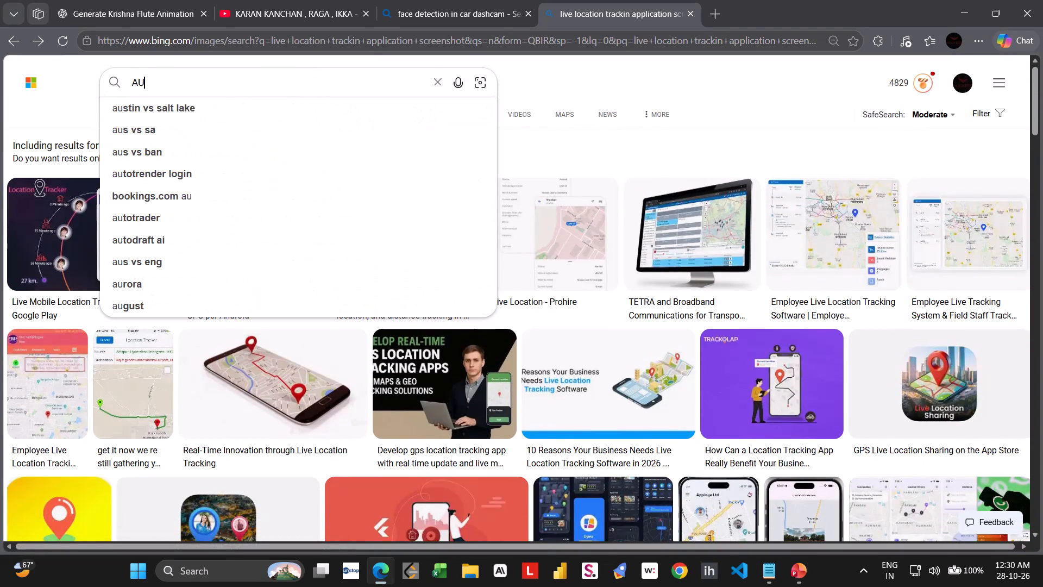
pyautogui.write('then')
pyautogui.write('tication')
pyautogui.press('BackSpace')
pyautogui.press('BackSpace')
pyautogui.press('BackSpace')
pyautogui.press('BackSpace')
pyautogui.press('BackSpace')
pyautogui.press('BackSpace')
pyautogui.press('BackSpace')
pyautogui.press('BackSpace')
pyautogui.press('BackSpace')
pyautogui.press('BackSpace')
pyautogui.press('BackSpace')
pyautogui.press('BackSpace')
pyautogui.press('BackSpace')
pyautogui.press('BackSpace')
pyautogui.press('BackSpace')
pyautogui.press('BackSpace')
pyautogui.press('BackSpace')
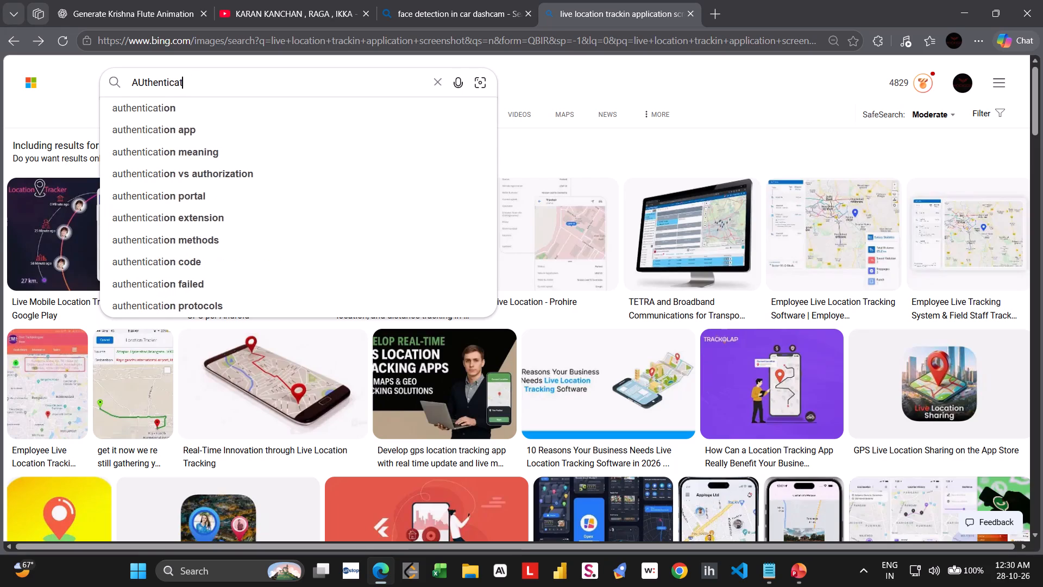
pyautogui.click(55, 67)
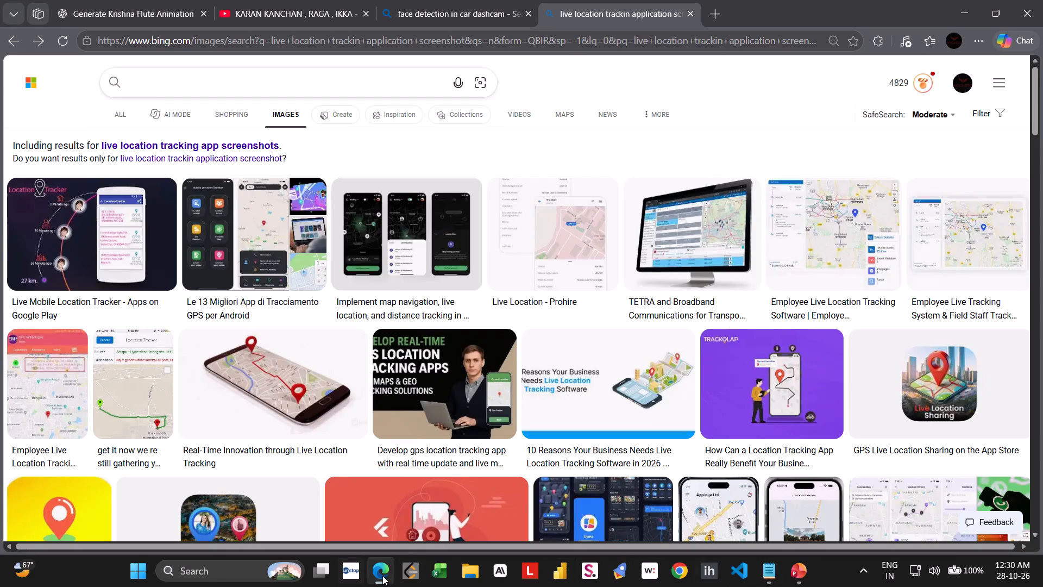
# Switch back to PowerPoint and nudge the face-detection picture slightly up and left, close to the slide's left edge.
pyautogui.click(807, 582)
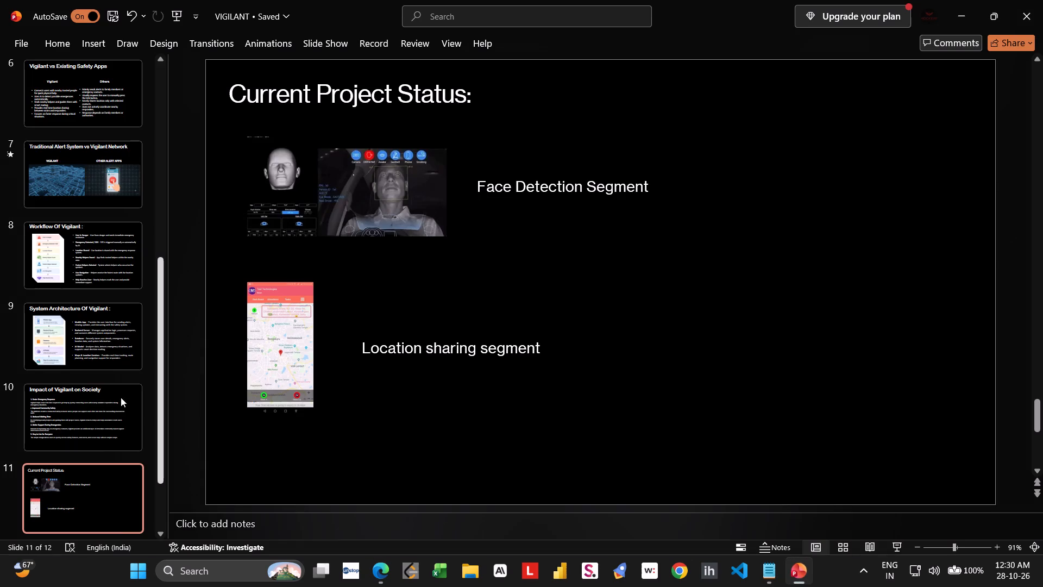
pyautogui.scroll(5, 104, 218)
pyautogui.scroll(-7, 104, 218)
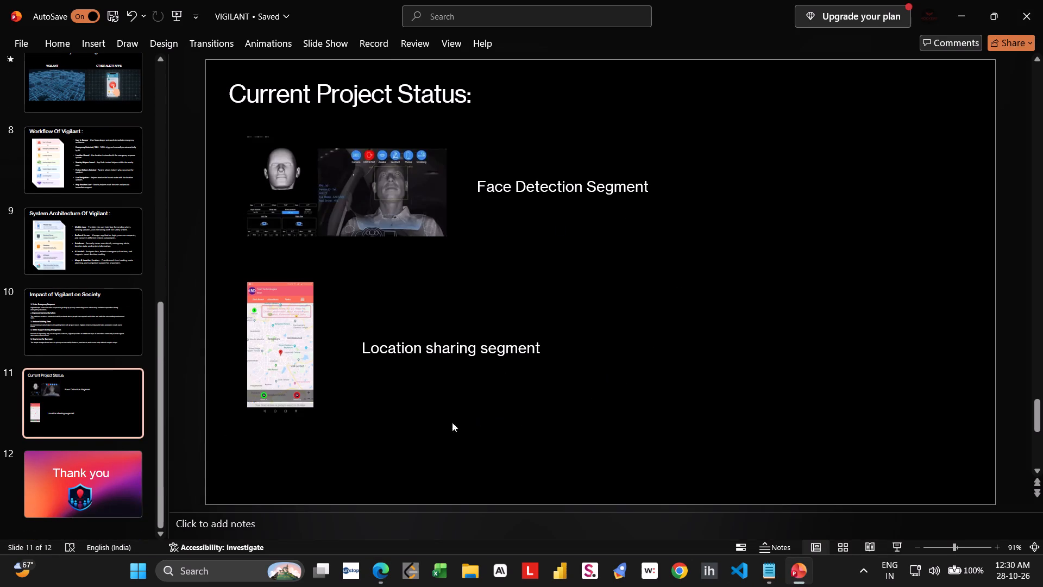
pyautogui.click(326, 177)
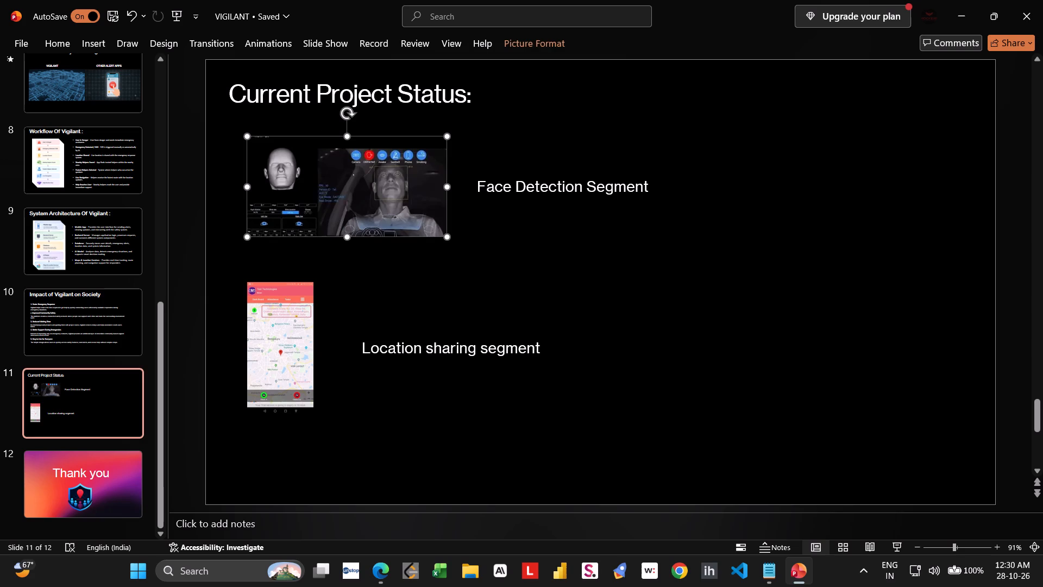
pyautogui.press('Up')
pyautogui.press('Up')
pyautogui.press('Up')
pyautogui.press('Up')
pyautogui.press('Up')
pyautogui.press('Left')
pyautogui.press('Left')
pyautogui.press('Left')
pyautogui.press('Left')
pyautogui.press('Left')
pyautogui.press('Left')
pyautogui.press('Left')
pyautogui.press('Left')
pyautogui.press('Left')
pyautogui.press('Left')
pyautogui.press('Left')
pyautogui.press('Left')
pyautogui.press('Left')
pyautogui.press('Left')
pyautogui.press('Left')
pyautogui.press('Left')
pyautogui.press('Left')
pyautogui.press('Left')
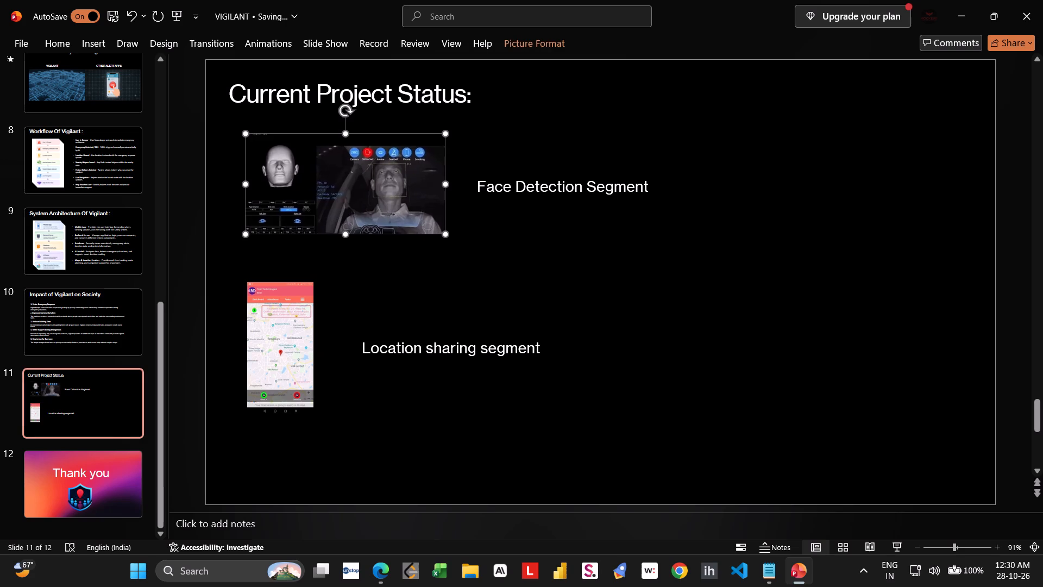
pyautogui.press('Up')
pyautogui.press('Up')
# Nudge the location tracker picture up and left to just below the face-detection picture, lining up their left edges.
pyautogui.click(296, 350)
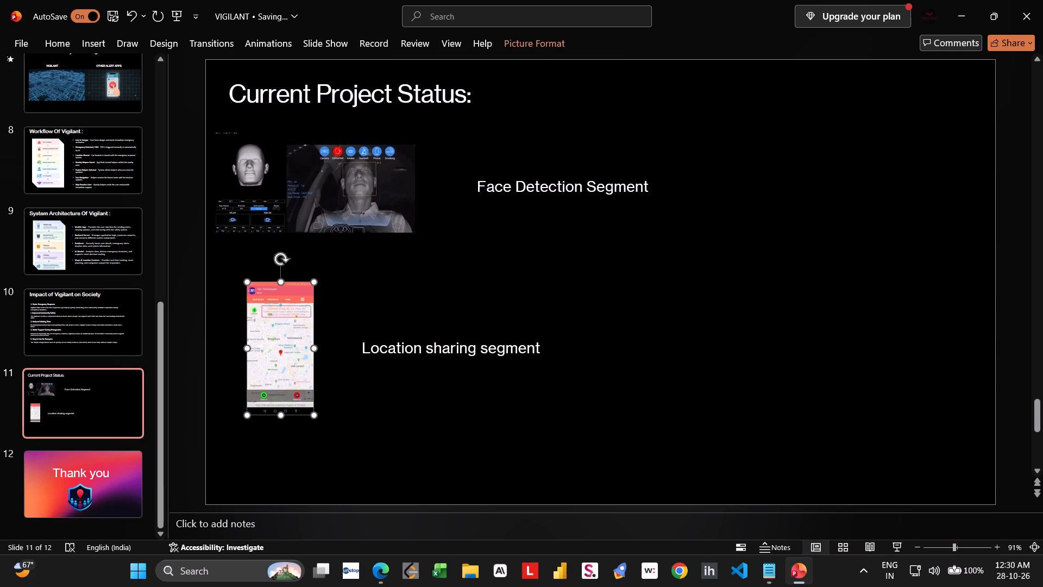
pyautogui.press('Up')
pyautogui.press('Up')
pyautogui.press('Up')
pyautogui.press('Up')
pyautogui.press('Up')
pyautogui.press('Up')
pyautogui.press('Up')
pyautogui.press('Up')
pyautogui.press('Up')
pyautogui.press('Up')
pyautogui.press('Up')
pyautogui.press('Up')
pyautogui.press('Up')
pyautogui.press('Up')
pyautogui.press('Up')
pyautogui.press('Up')
pyautogui.press('Up')
pyautogui.press('Up')
pyautogui.press('Up')
pyautogui.press('Up')
pyautogui.press('Left')
pyautogui.press('Left')
pyautogui.press('Left')
pyautogui.press('Left')
pyautogui.press('Left')
pyautogui.press('Left')
pyautogui.press('Left')
pyautogui.press('Left')
pyautogui.press('Left')
pyautogui.press('Left')
pyautogui.press('Left')
pyautogui.press('Left')
pyautogui.press('Left')
pyautogui.press('Left')
pyautogui.press('Left')
pyautogui.press('Left')
pyautogui.press('Left')
pyautogui.press('Left')
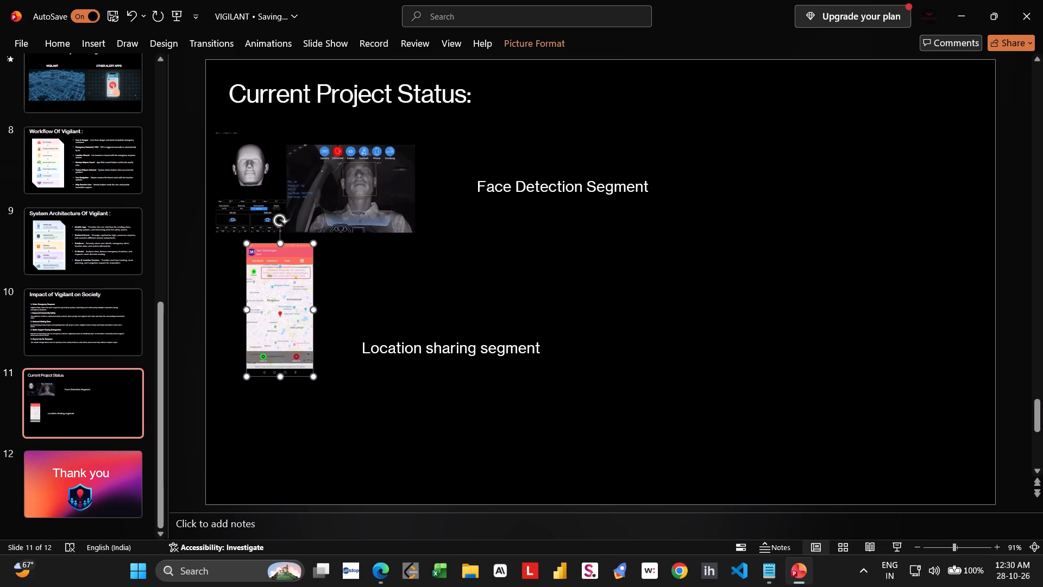
# Move the "Location sharing segment" label up and left to sit beside the upper half of the location tracker picture.
pyautogui.click(494, 352)
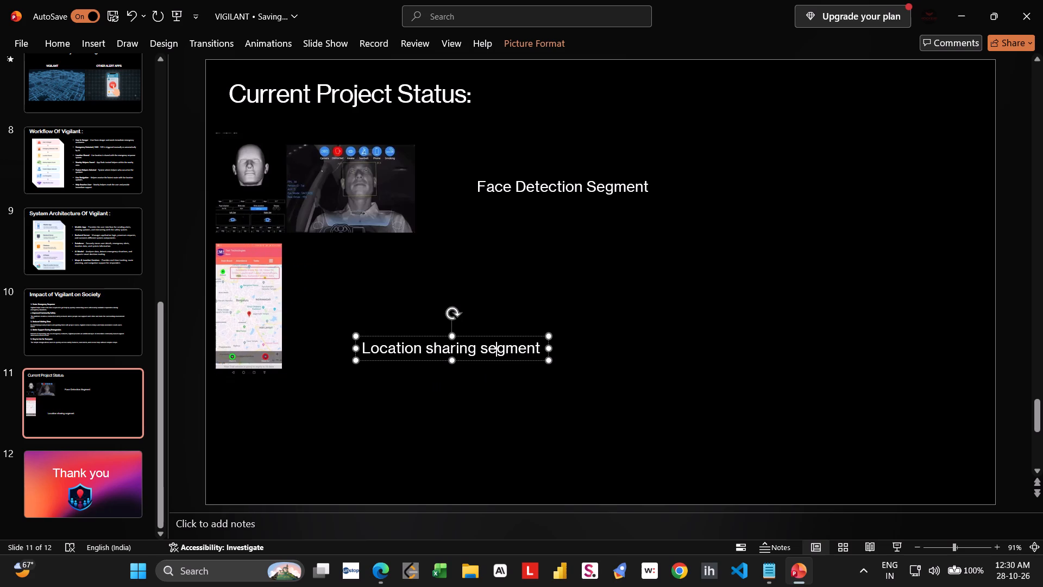
pyautogui.press('Up')
pyautogui.press('Up')
pyautogui.press('Up')
pyautogui.press('Up')
pyautogui.press('Up')
pyautogui.press('Up')
pyautogui.press('Up')
pyautogui.press('Up')
pyautogui.press('Up')
pyautogui.press('Up')
pyautogui.press('Up')
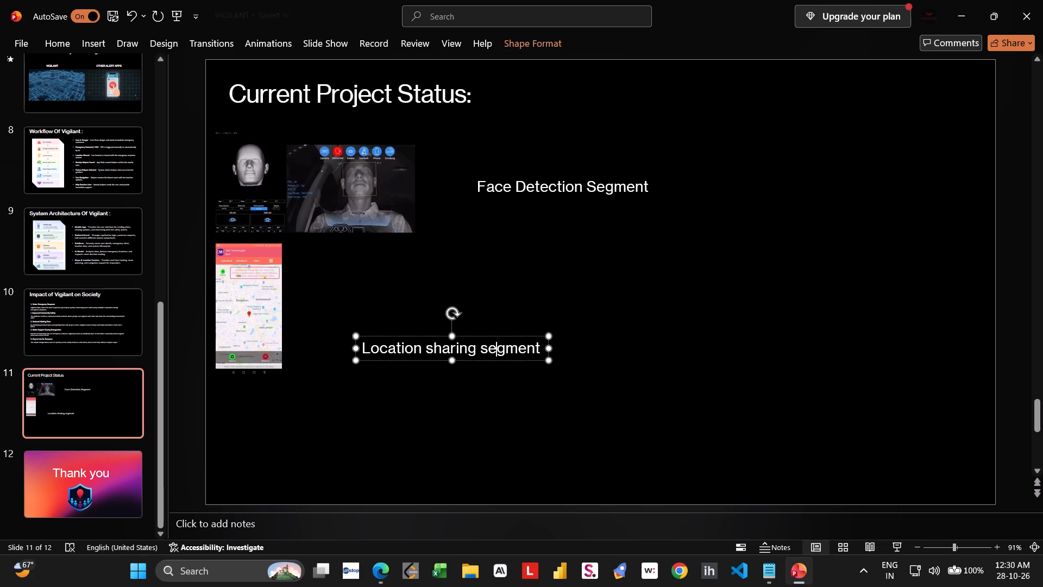
pyautogui.moveTo(506, 337); pyautogui.dragTo(485, 293)
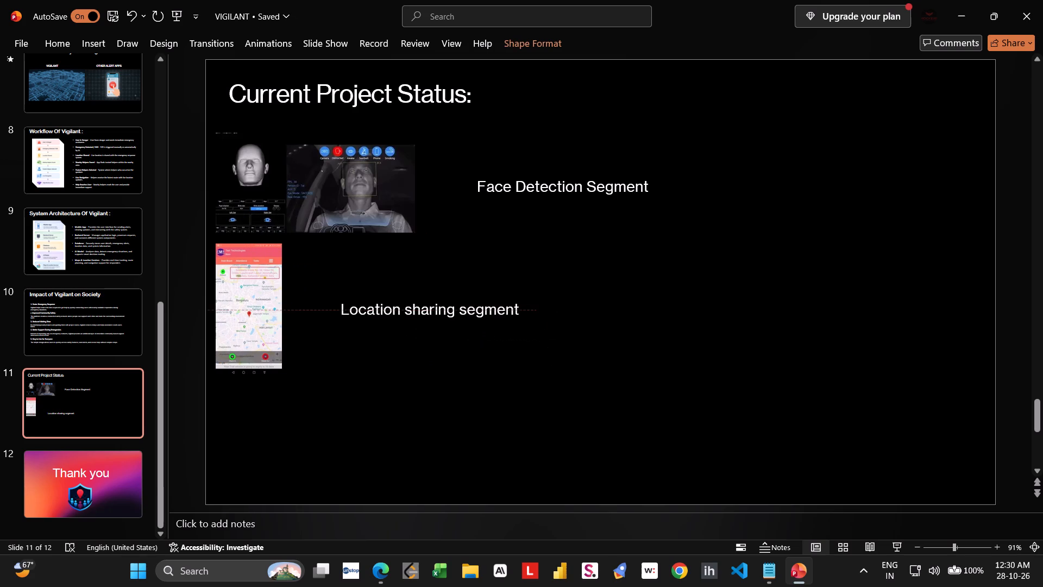
pyautogui.moveTo(485, 293); pyautogui.dragTo(481, 278)
# Move the "Face Detection Segment" label left and slightly up, closer to the face-detection picture at its vertical middle.
pyautogui.click(575, 184)
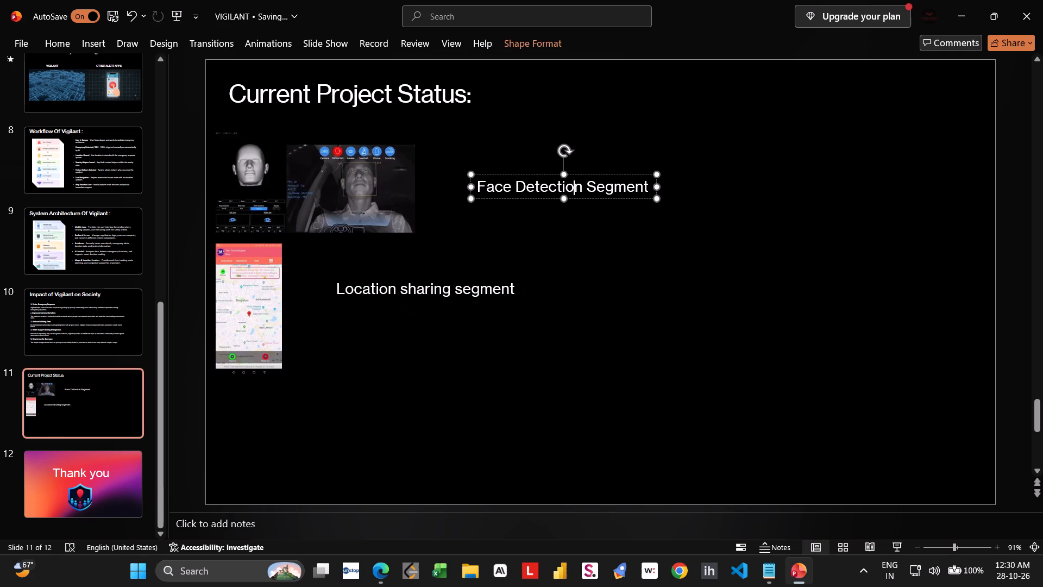
pyautogui.moveTo(577, 174); pyautogui.dragTo(543, 167)
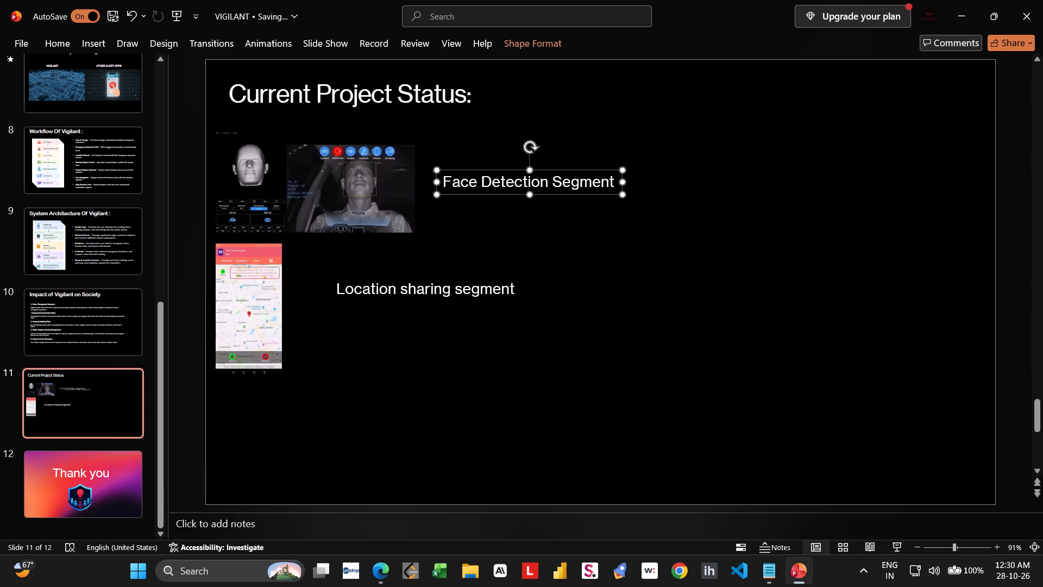
# Narrow the face-detection picture slightly from its right edge, keeping its height, and deselect it.
pyautogui.click(397, 203)
pyautogui.moveTo(412, 182); pyautogui.dragTo(398, 183)
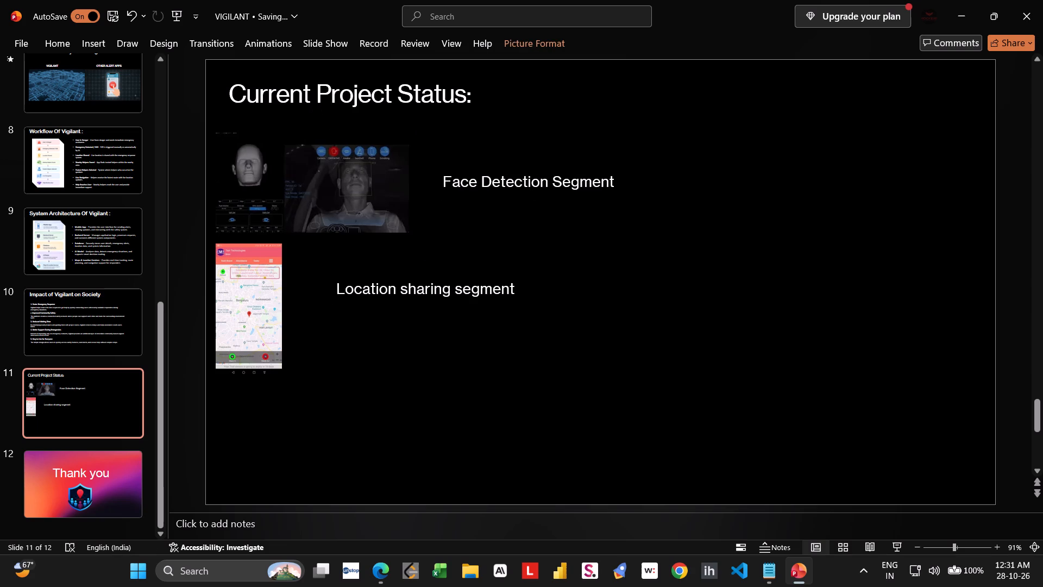
pyautogui.moveTo(398, 183); pyautogui.dragTo(411, 188)
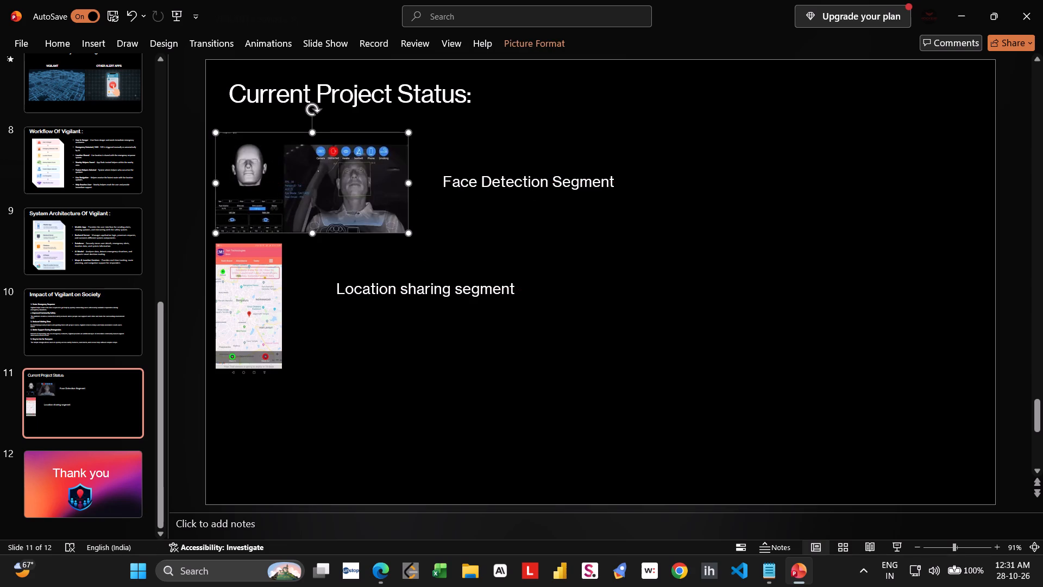
pyautogui.click(500, 222)
pyautogui.click(476, 430)
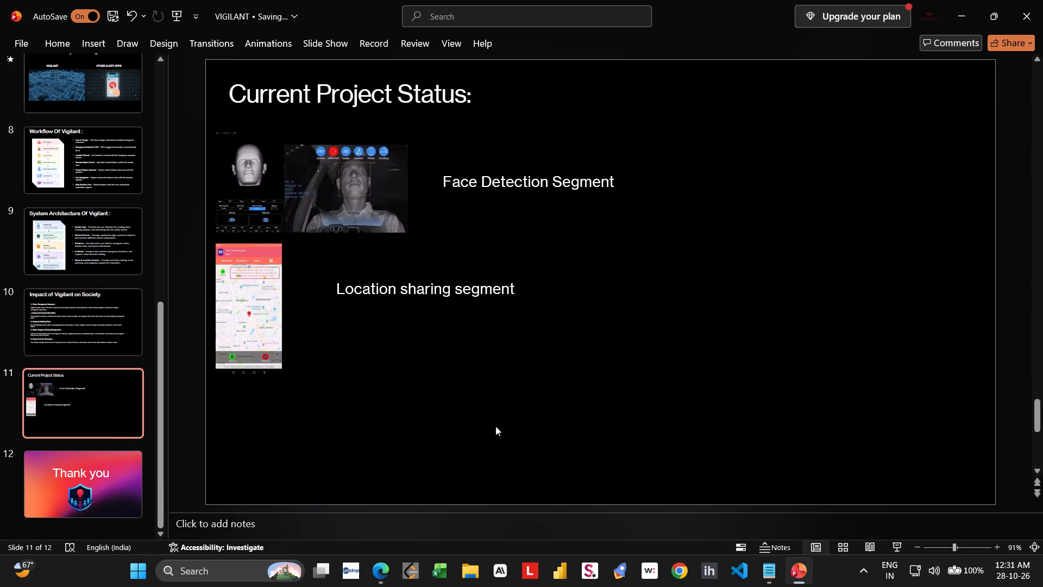
# Switch to the Edge browser and search Bing Images for "Authentication".
pyautogui.click(367, 573)
pyautogui.scroll(-1, 561, 424)
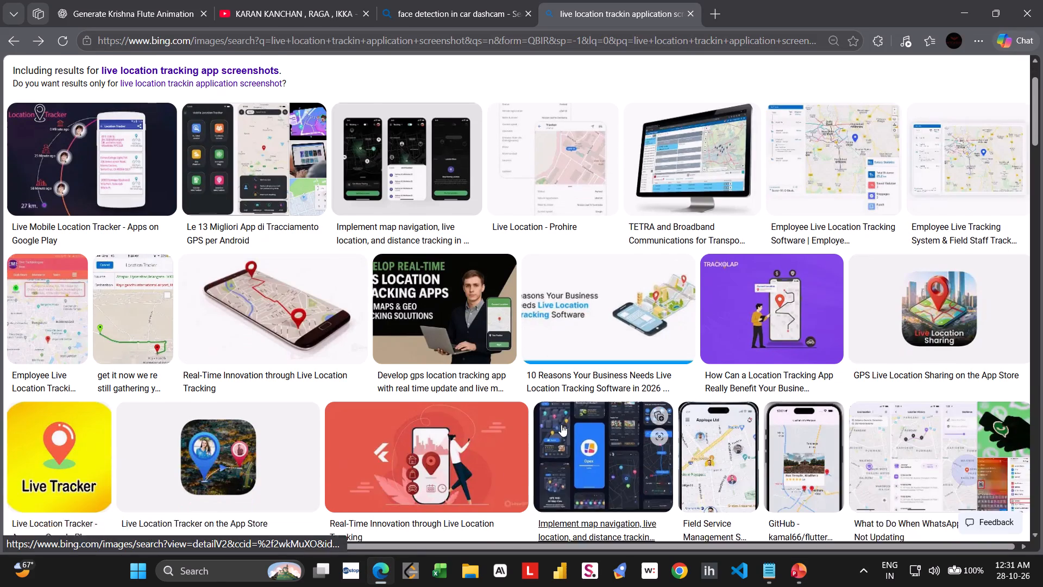
pyautogui.scroll(-1, 561, 424)
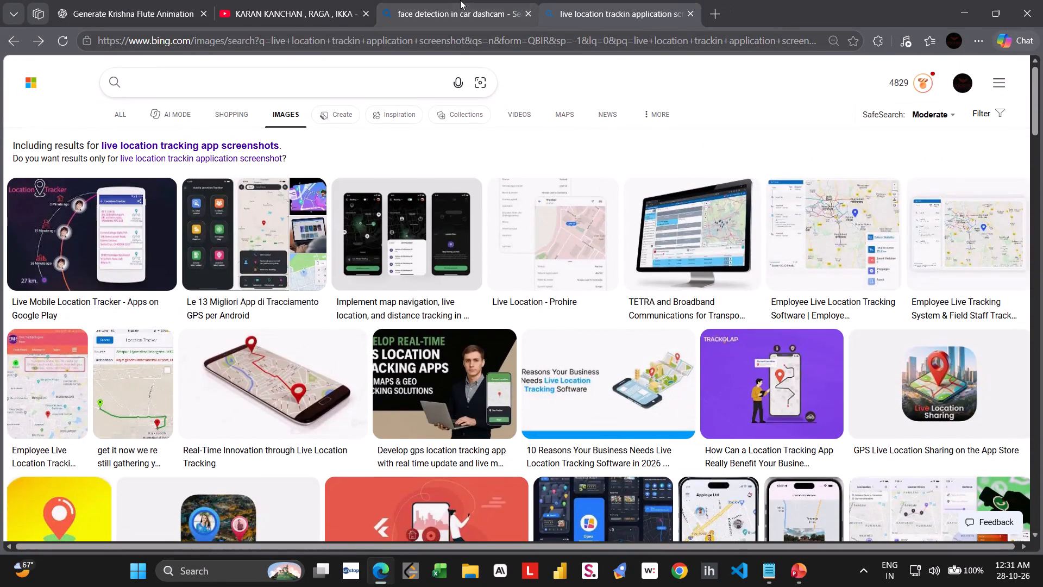
pyautogui.click(460, 0)
pyautogui.click(600, 0)
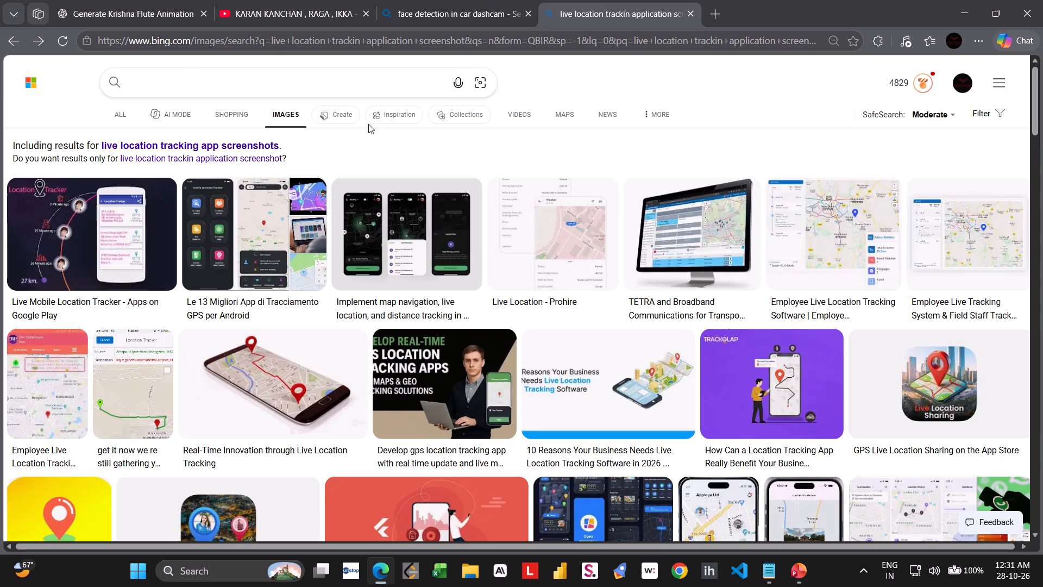
pyautogui.click(378, 71)
pyautogui.write('uh')
pyautogui.press('BackSpace')
pyautogui.write('then')
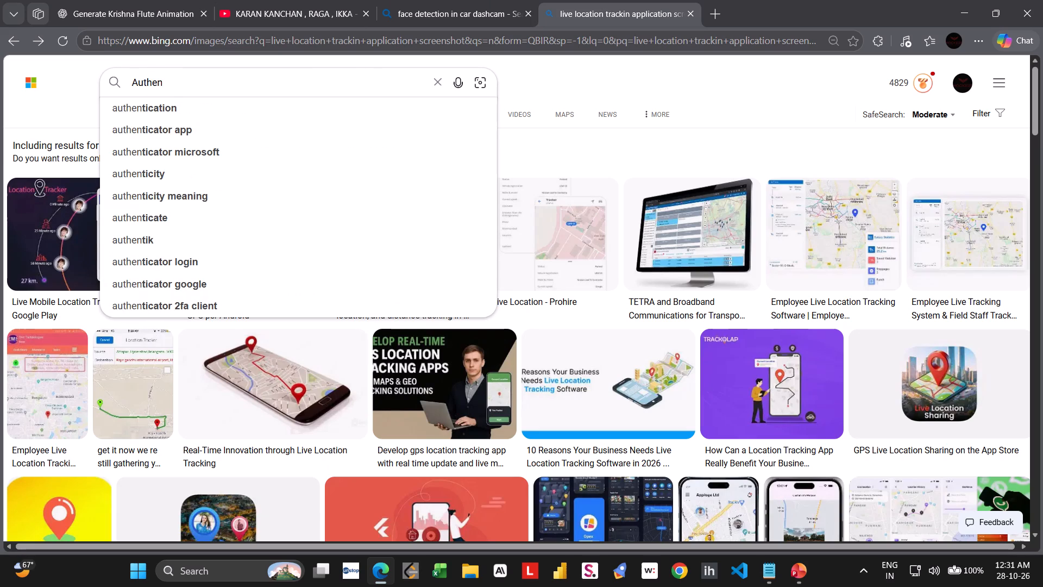
pyautogui.write('tication')
pyautogui.press('Return')
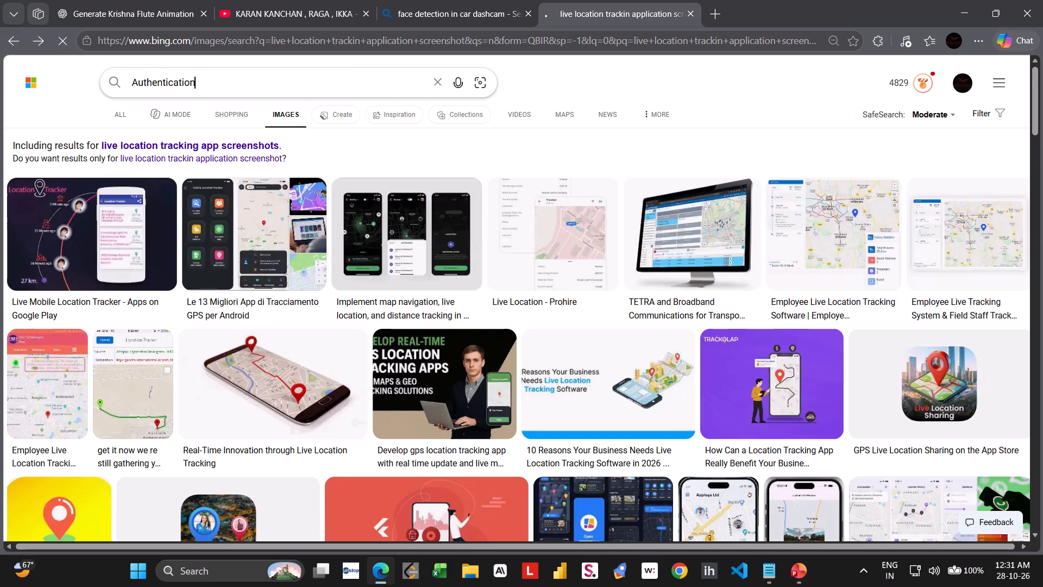
pyautogui.scroll(-1, 318, 235)
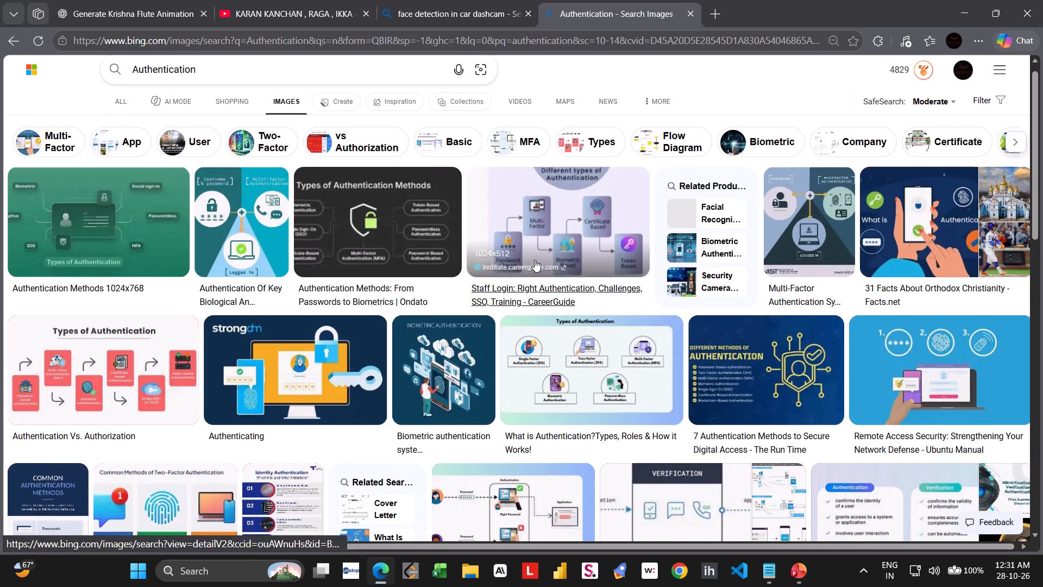
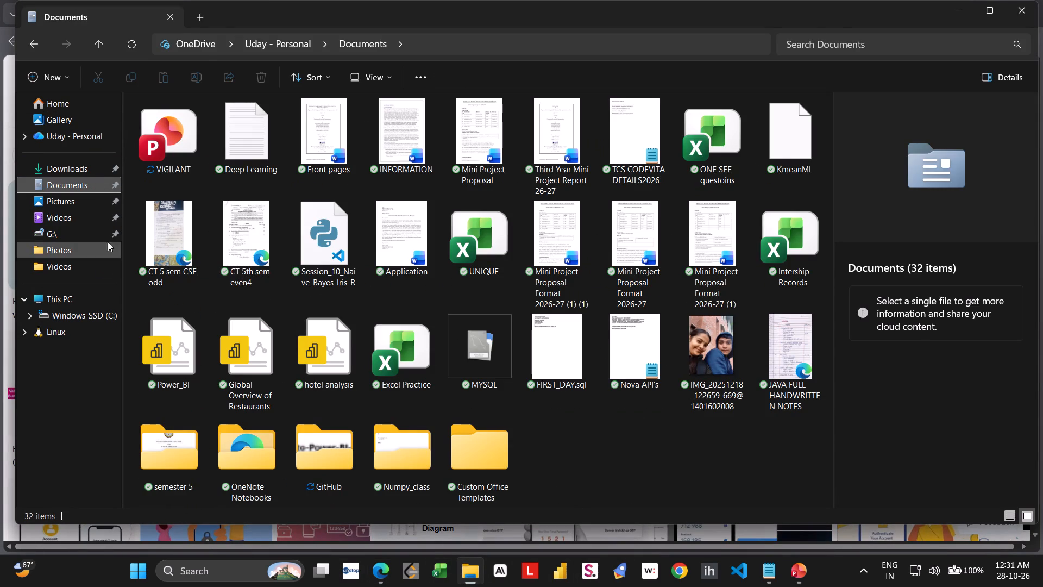
# Open the "Final UI" PDF from the Downloads folder.
pyautogui.moveTo(64, 159); pyautogui.dragTo(65, 166)
pyautogui.click(65, 166)
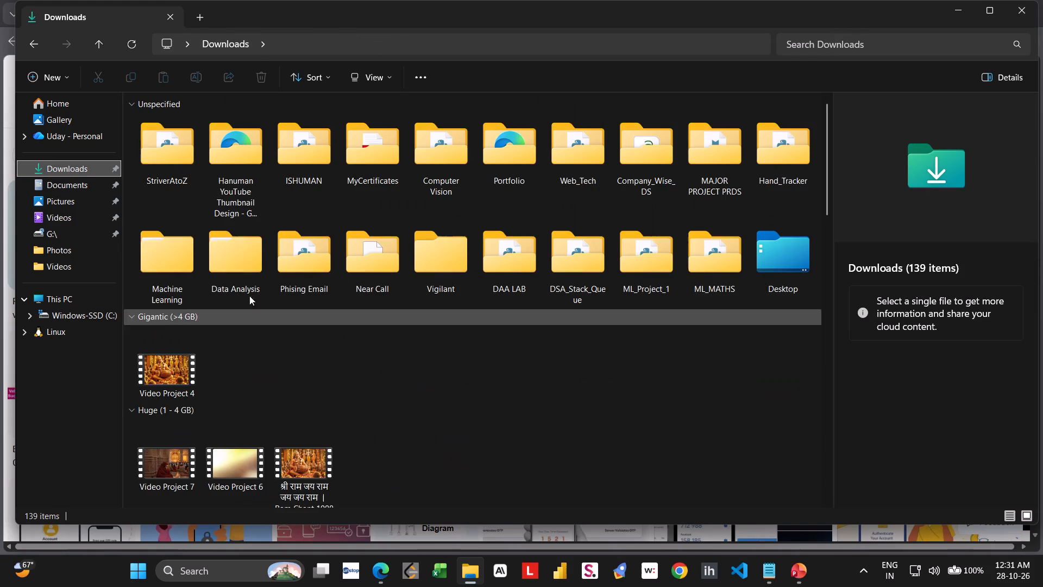
pyautogui.scroll(-1, 275, 335)
pyautogui.scroll(-1, 472, 293)
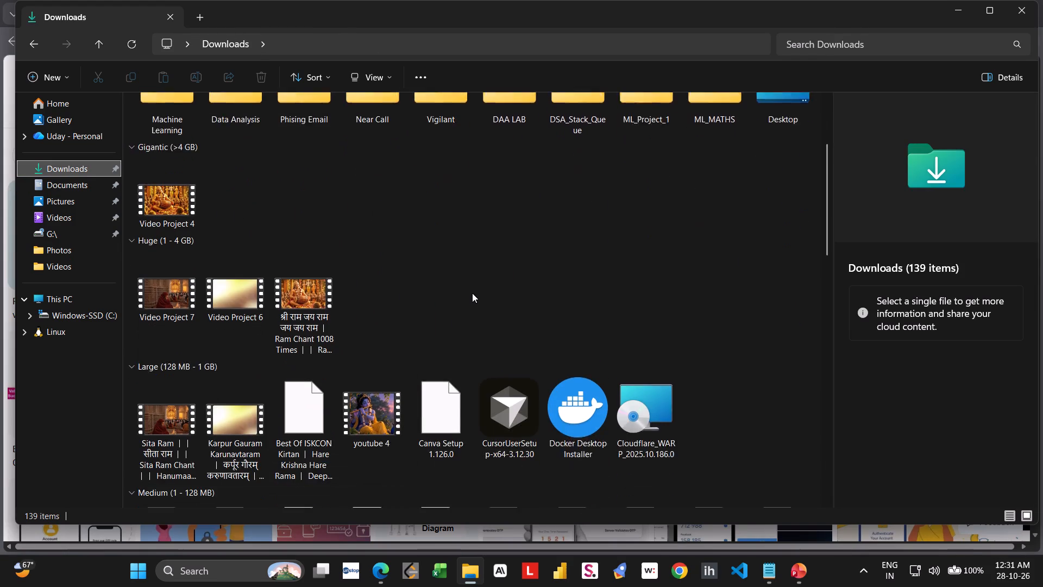
pyautogui.scroll(-1, 472, 293)
pyautogui.scroll(-2, 338, 360)
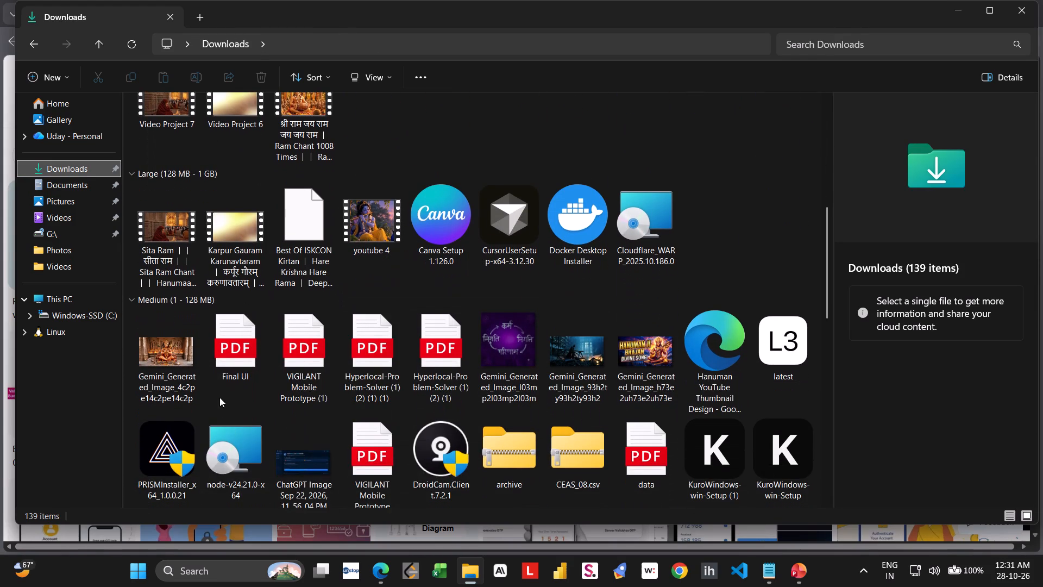
pyautogui.doubleClick(229, 352)
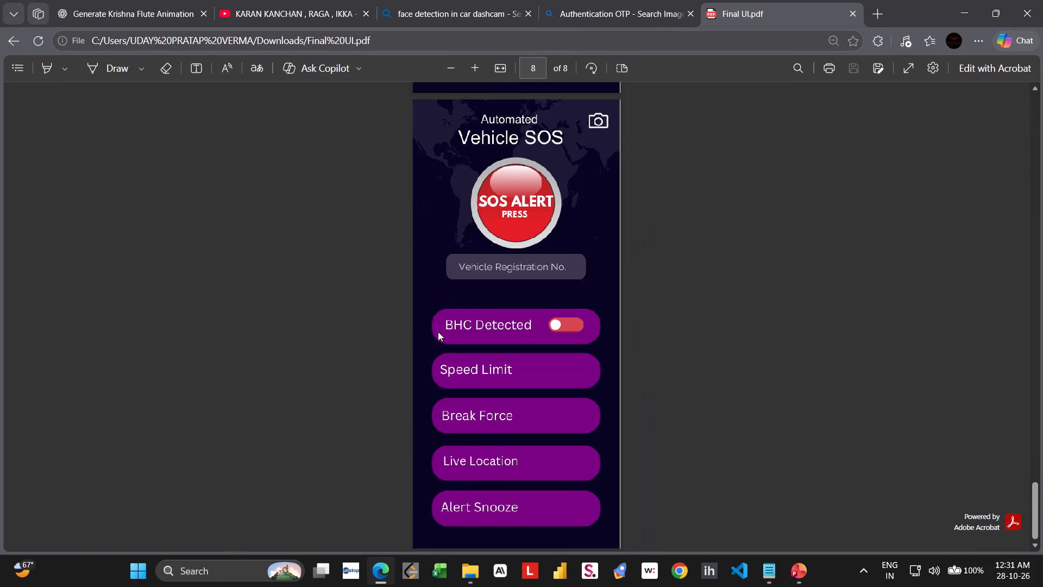
# Find the "Emergency Contacts" page in the PDF and capture a screenshot of the whole page.
pyautogui.scroll(3, 580, 280)
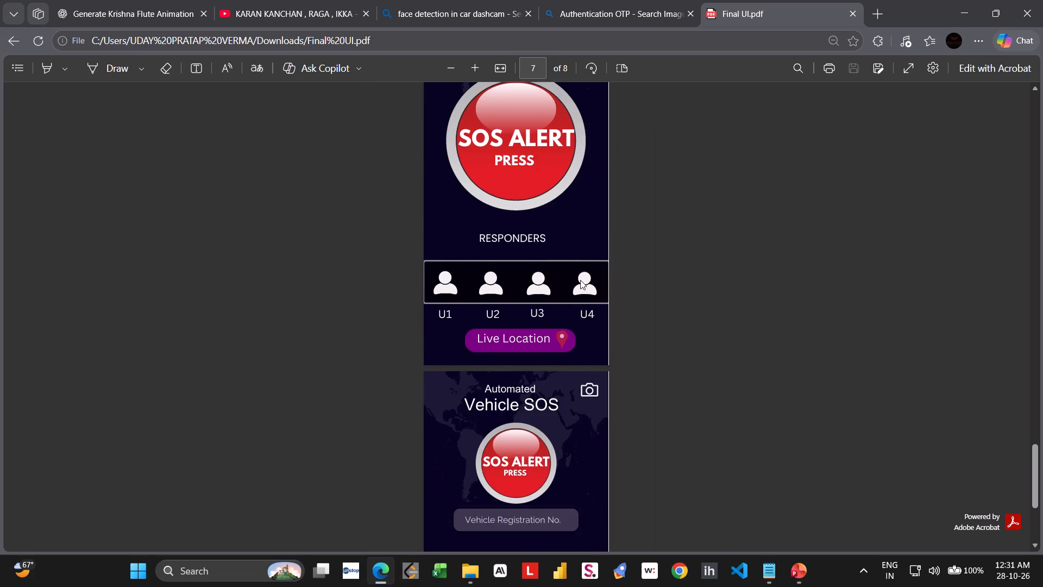
pyautogui.scroll(9, 580, 280)
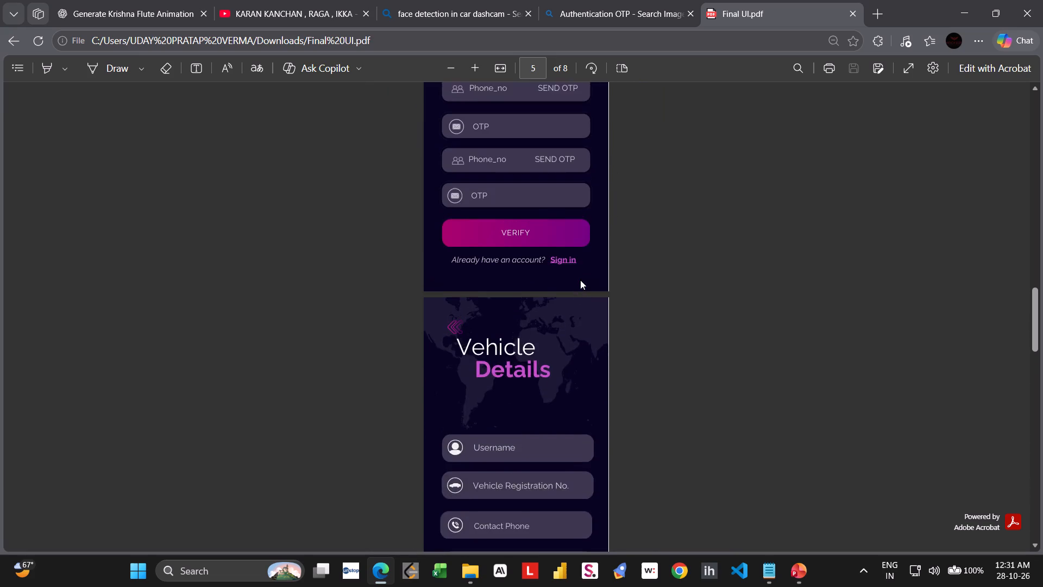
pyautogui.scroll(3, 580, 280)
pyautogui.scroll(3, 542, 378)
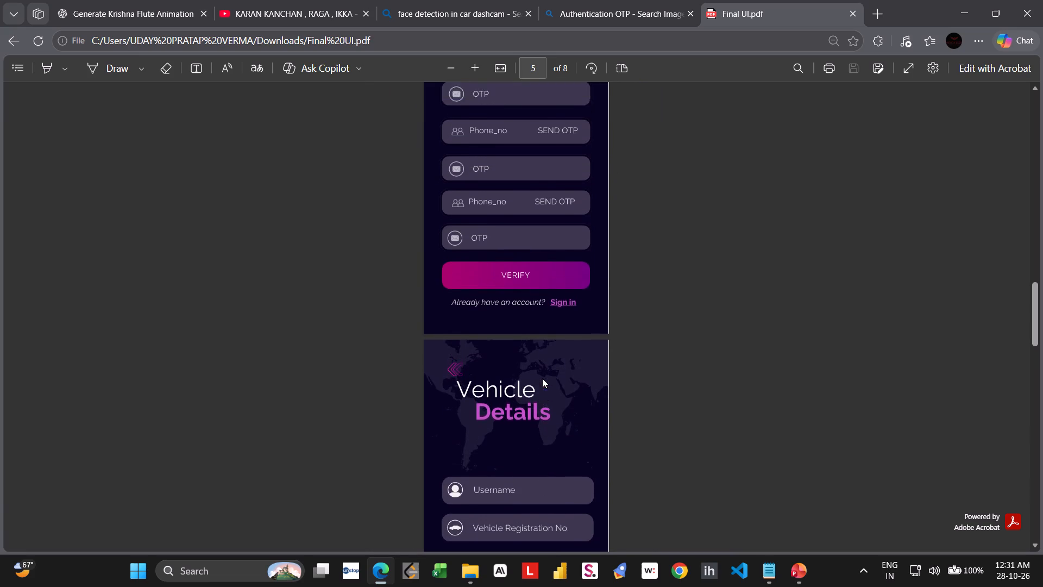
pyautogui.scroll(3, 542, 378)
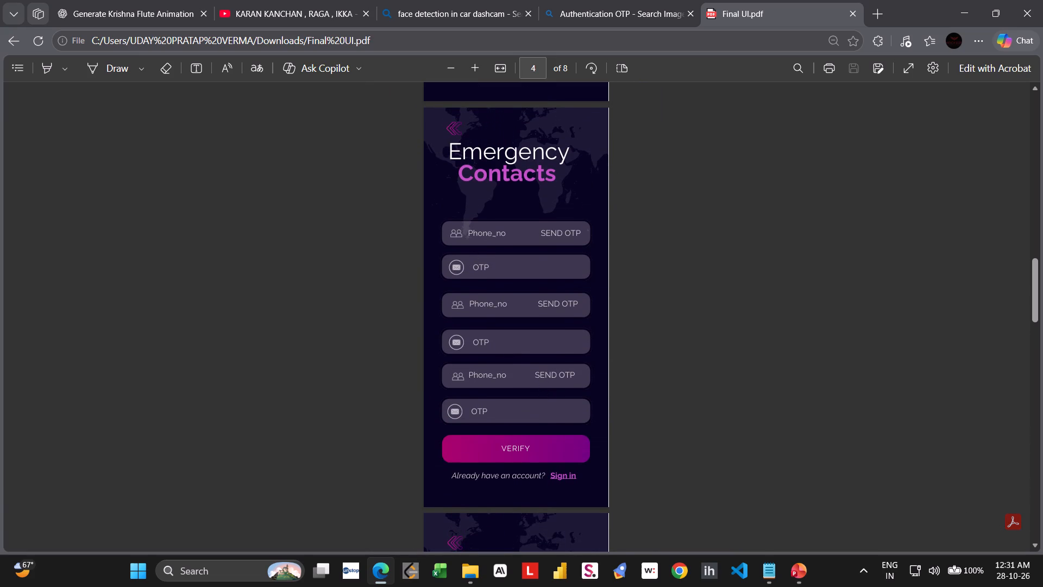
pyautogui.press('Print')
pyautogui.moveTo(428, 108); pyautogui.dragTo(451, 490)
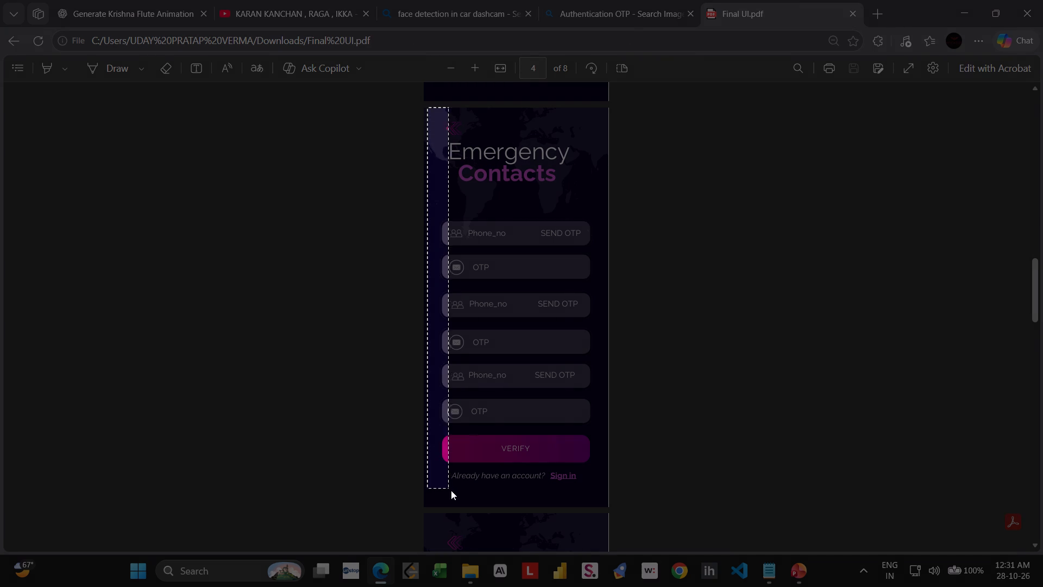
pyautogui.moveTo(451, 490); pyautogui.dragTo(608, 509)
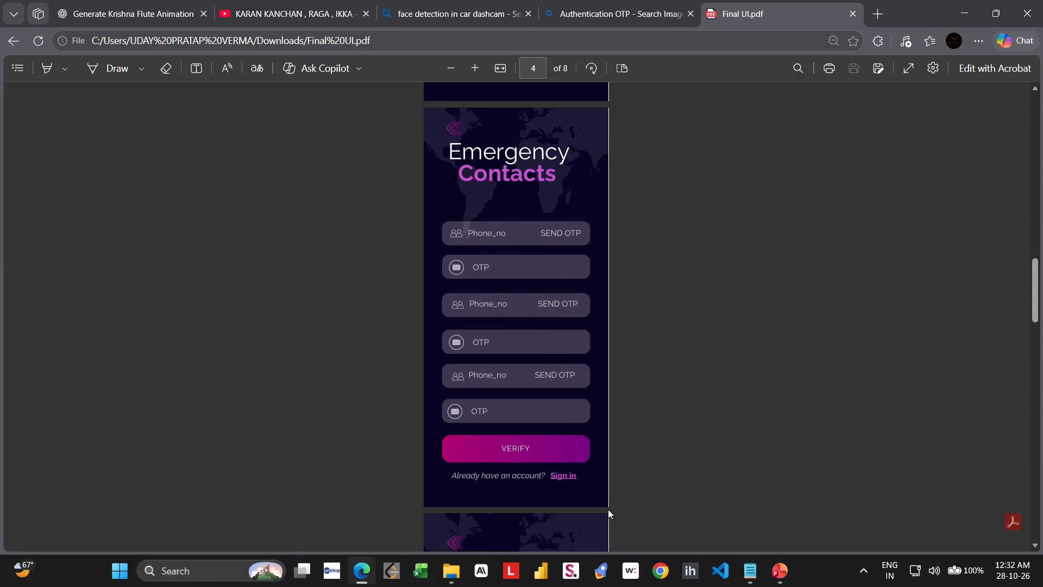
pyautogui.click(793, 564)
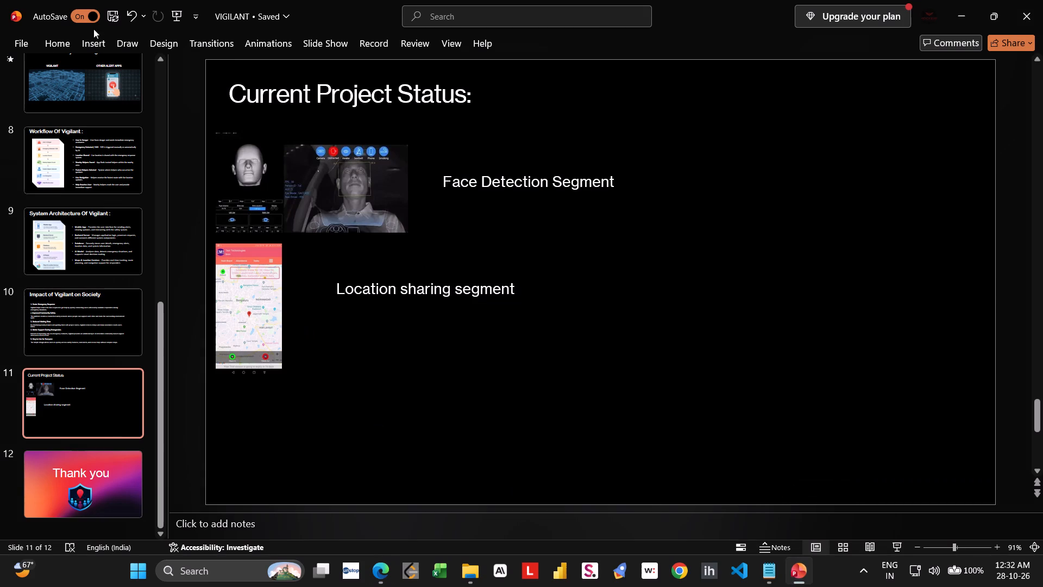
pyautogui.click(92, 46)
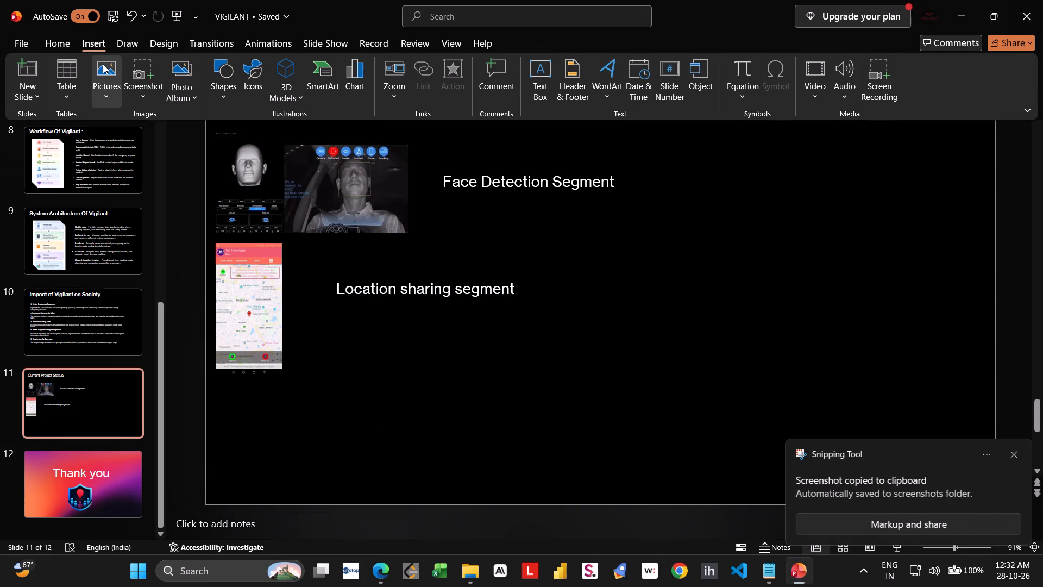
pyautogui.click(103, 70)
pyautogui.click(136, 138)
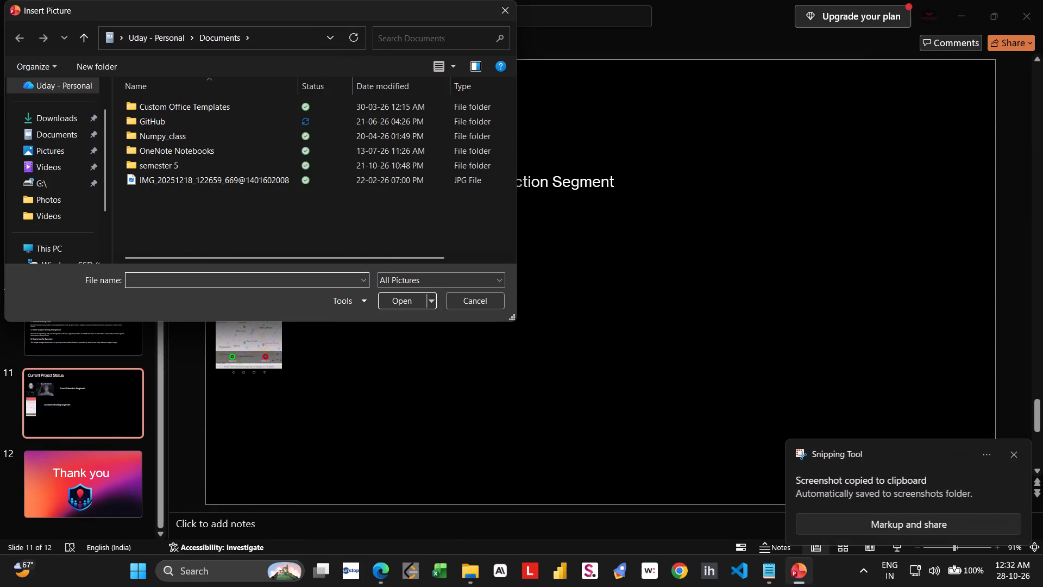
pyautogui.click(33, 117)
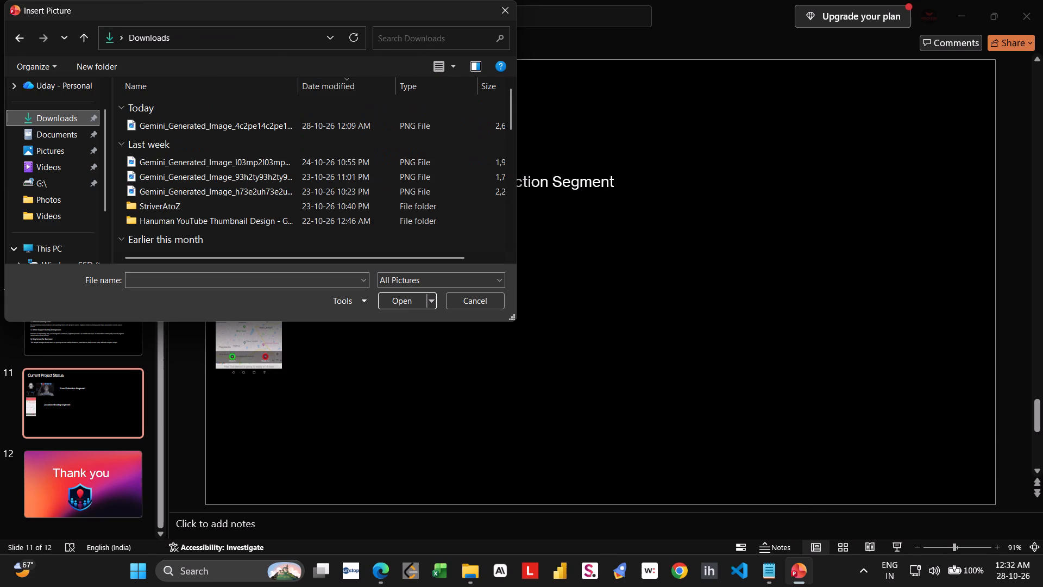
pyautogui.click(420, 40)
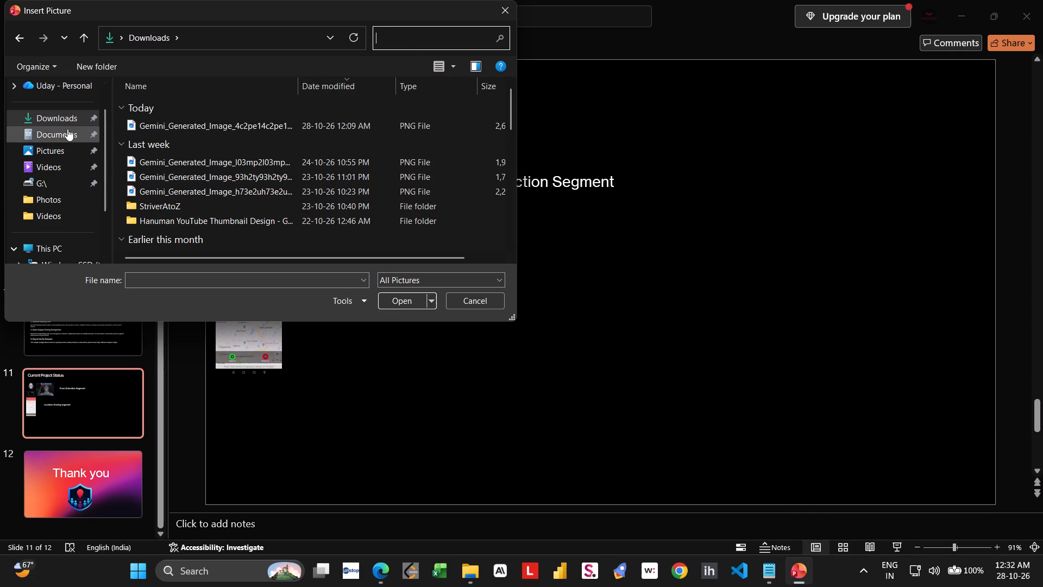
pyautogui.click(71, 146)
pyautogui.doubleClick(377, 139)
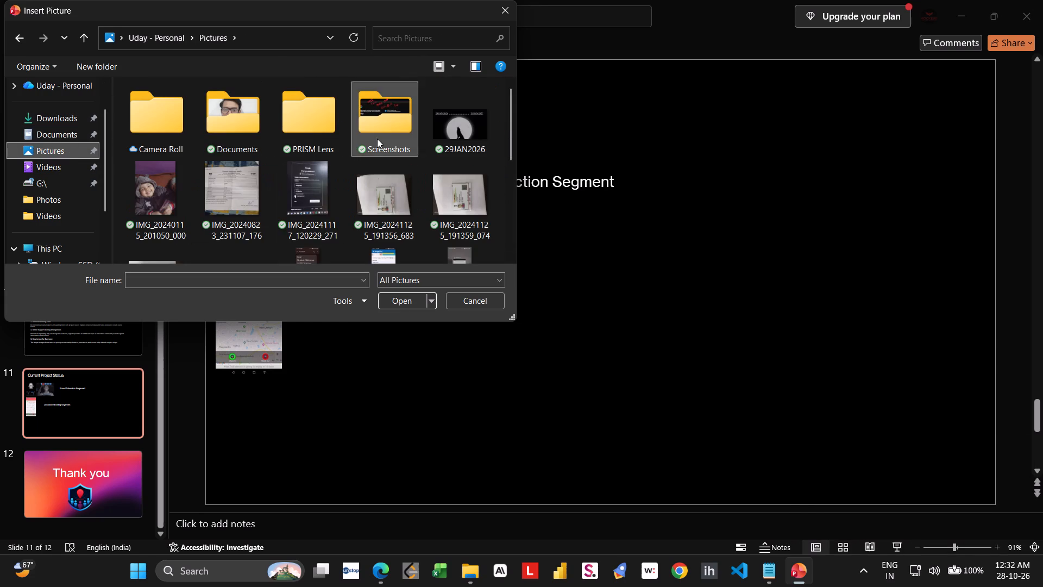
pyautogui.click(426, 38)
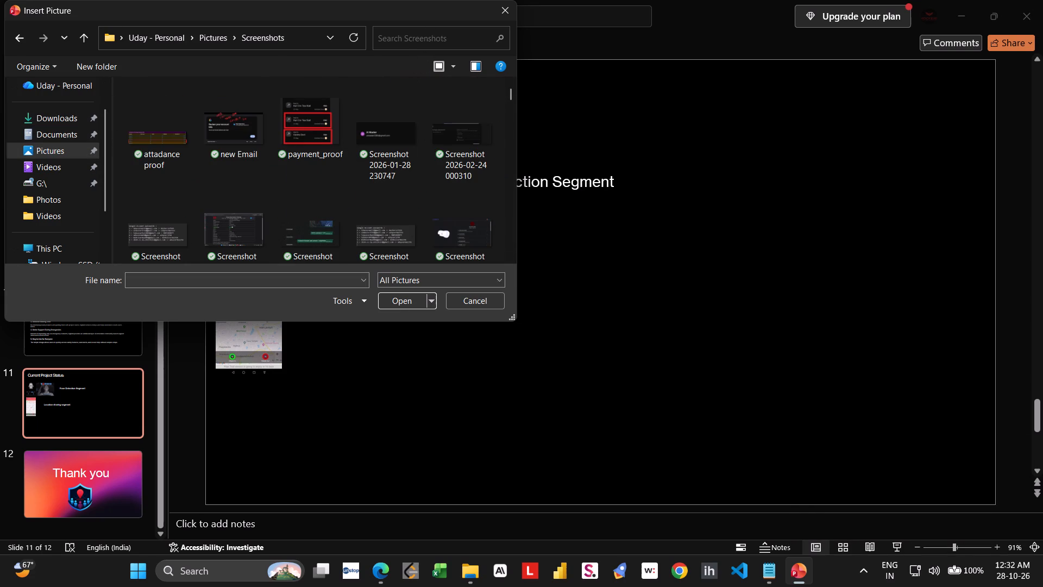
pyautogui.scroll(-20, 248, 208)
pyautogui.scroll(-20, 248, 208)
pyautogui.scroll(-20, 248, 208)
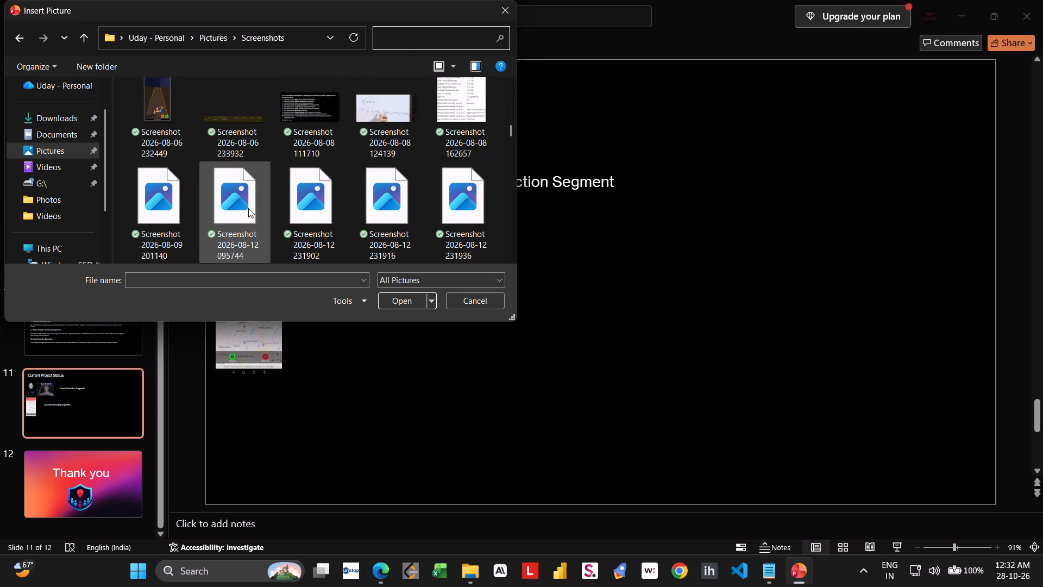
pyautogui.scroll(-20, 248, 208)
pyautogui.scroll(-20, 248, 208)
pyautogui.scroll(-20, 248, 208)
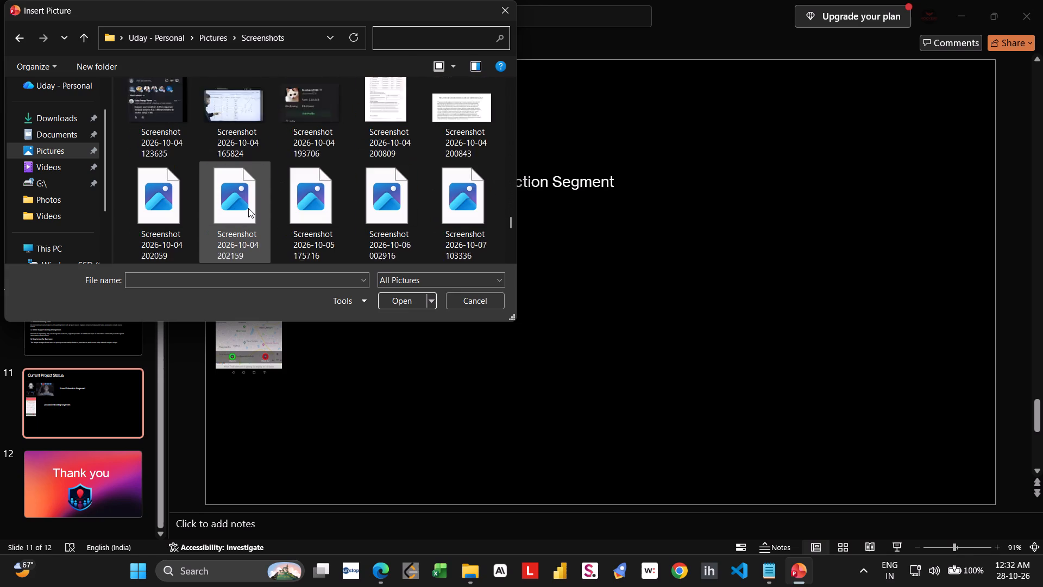
pyautogui.scroll(-20, 248, 208)
pyautogui.scroll(-20, 248, 208)
pyautogui.scroll(-20, 248, 208)
pyautogui.click(242, 202)
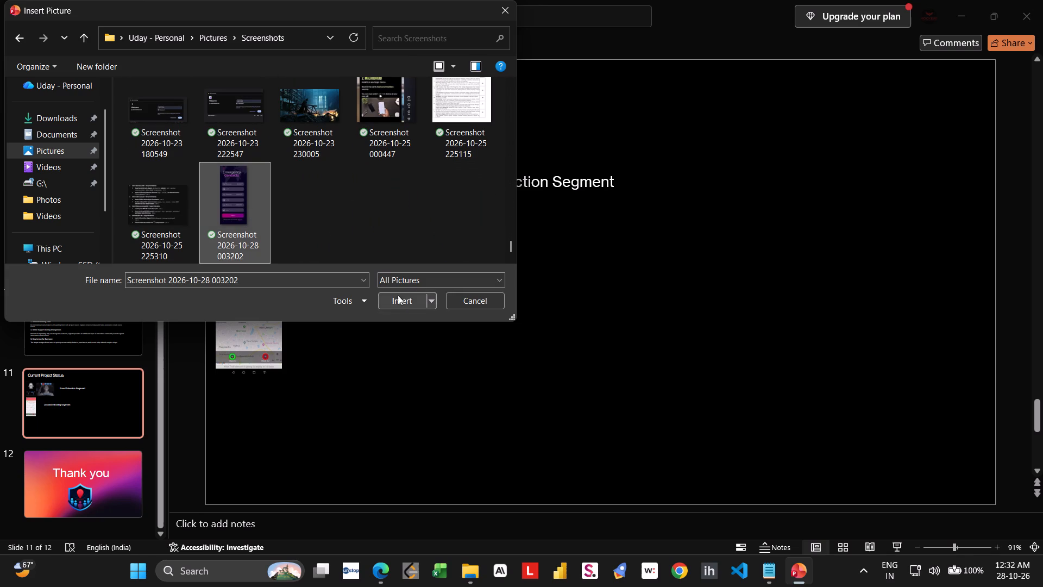
pyautogui.click(398, 298)
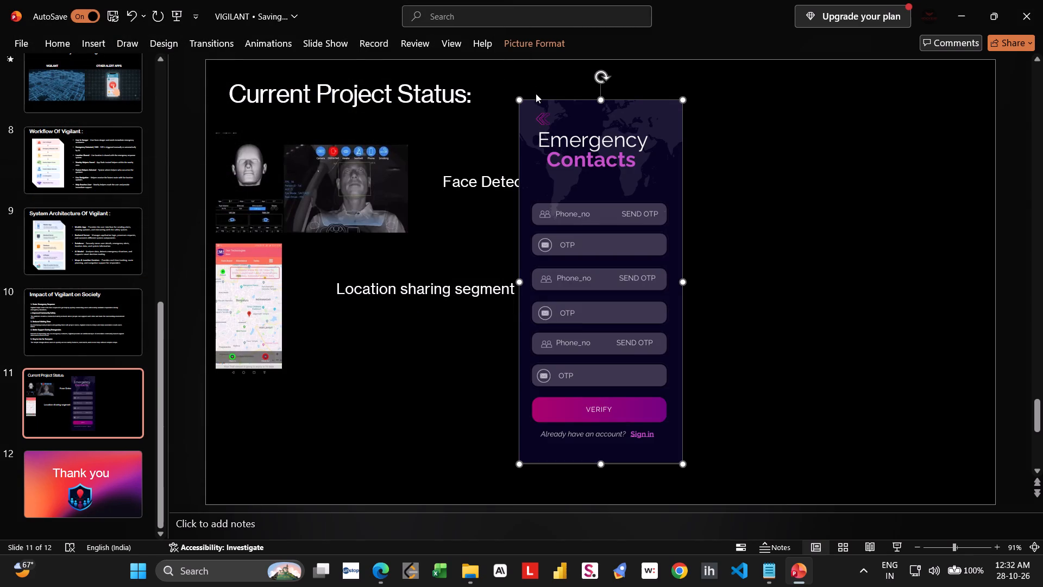
# Shrink the Emergency Contacts picture proportionally to about 30% of its size and place it just below the location tracker picture.
pyautogui.moveTo(521, 100); pyautogui.dragTo(604, 372)
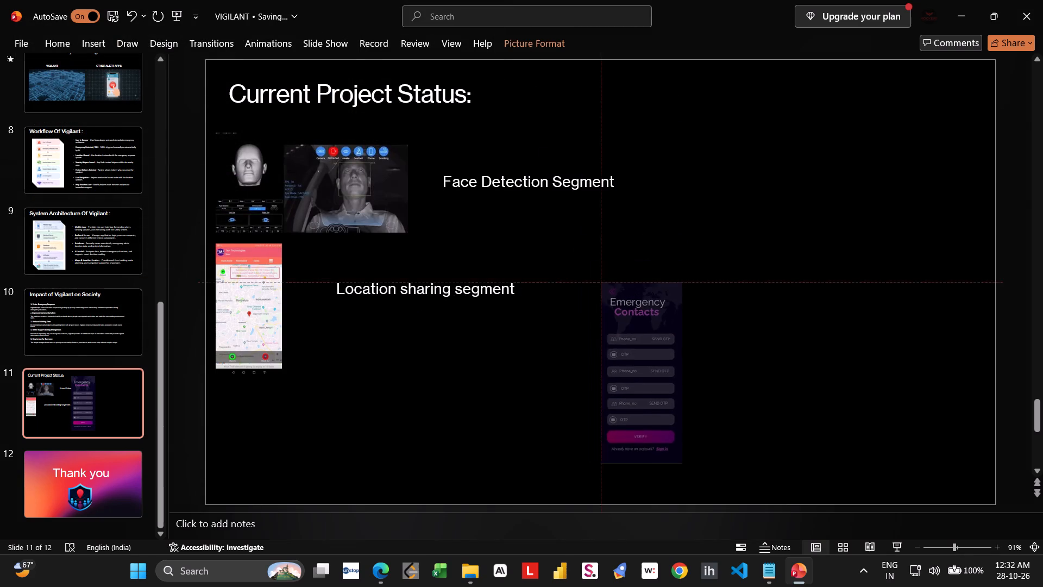
pyautogui.moveTo(604, 372); pyautogui.dragTo(635, 436)
pyautogui.moveTo(662, 428); pyautogui.dragTo(557, 427)
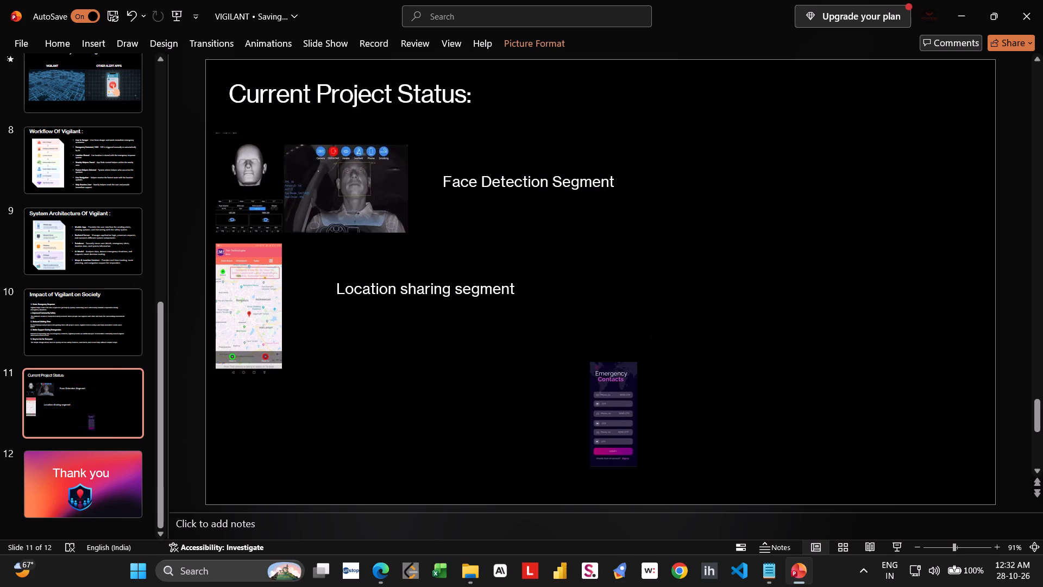
pyautogui.moveTo(557, 427); pyautogui.dragTo(270, 456)
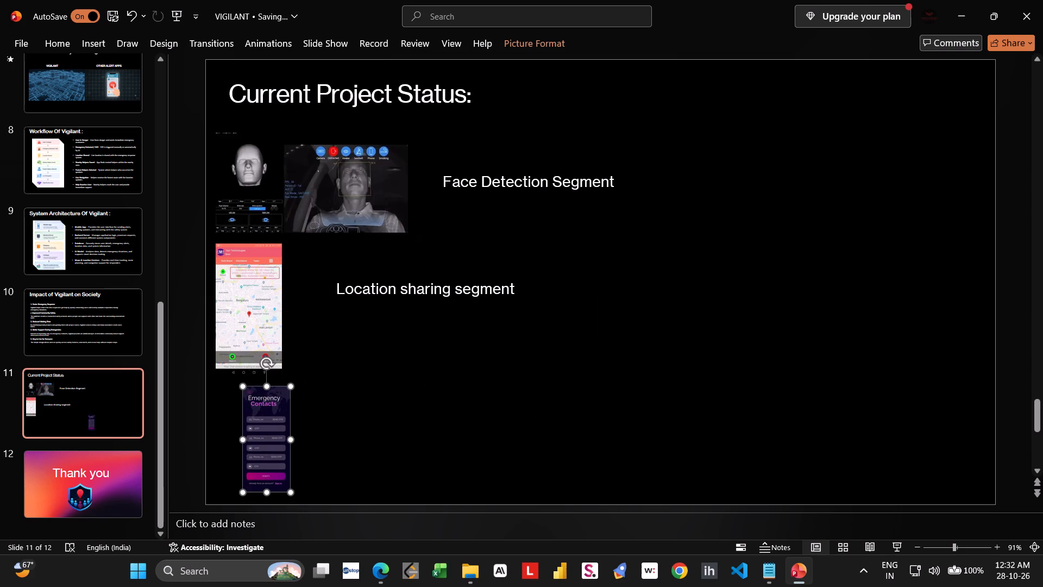
pyautogui.click(398, 424)
# Nudge the Emergency Contacts picture left until it nearly lines up with the location tracker picture's left edge, and deselect it.
pyautogui.click(261, 423)
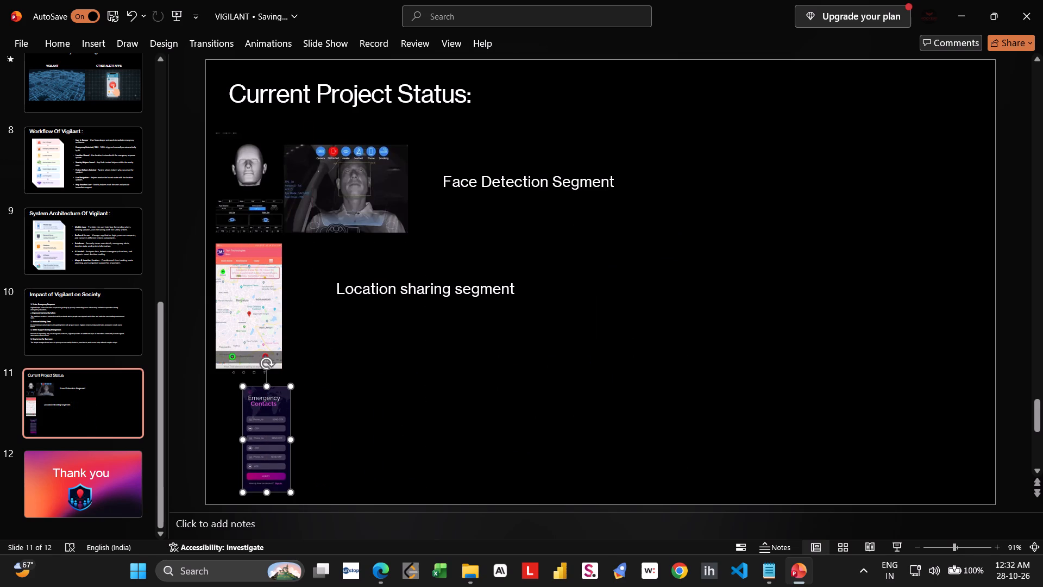
pyautogui.press('Left')
pyautogui.press('Left')
pyautogui.press('Left')
pyautogui.press('Left')
pyautogui.press('Left')
pyautogui.press('Left')
pyautogui.press('Left')
pyautogui.press('Left')
pyautogui.press('Left')
pyautogui.press('Left')
pyautogui.press('Left')
pyautogui.press('Left')
pyautogui.press('Left')
pyautogui.press('Left')
pyautogui.press('Left')
pyautogui.press('Left')
pyautogui.press('Left')
pyautogui.press('Left')
pyautogui.press('Left')
pyautogui.press('Left')
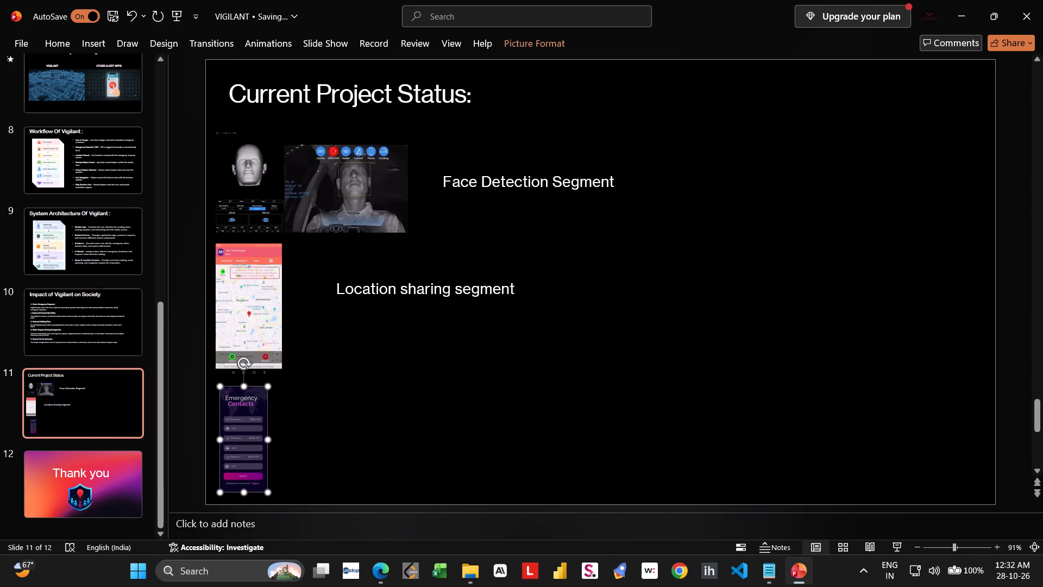
pyautogui.press('Left')
pyautogui.press('Left')
pyautogui.click(429, 409)
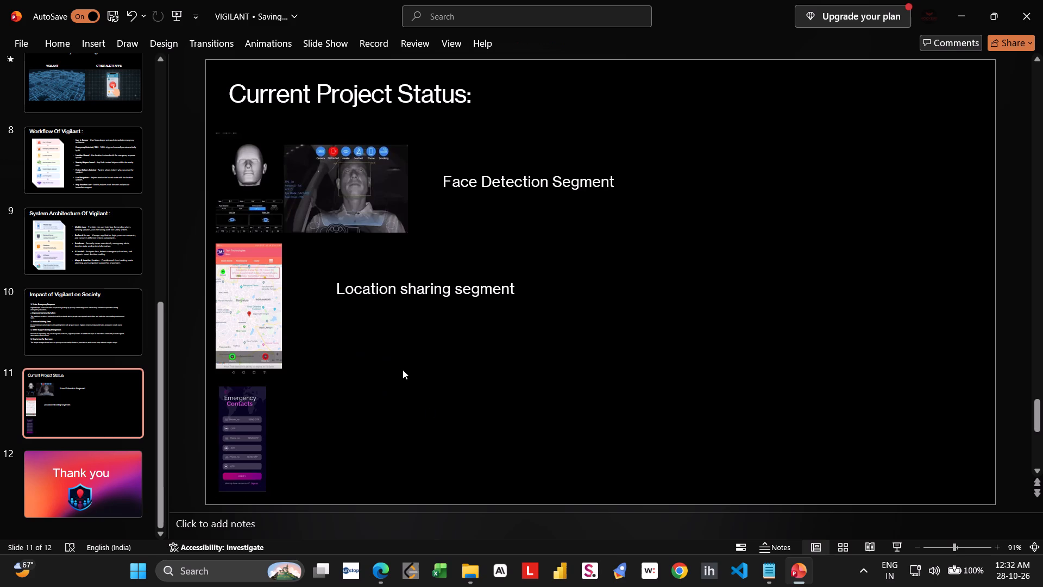
# Add a text label "Emergency contact OTP Confermation" to the right of the Emergency Contacts picture at its vertical middle.
pyautogui.click(389, 446)
pyautogui.click(332, 431)
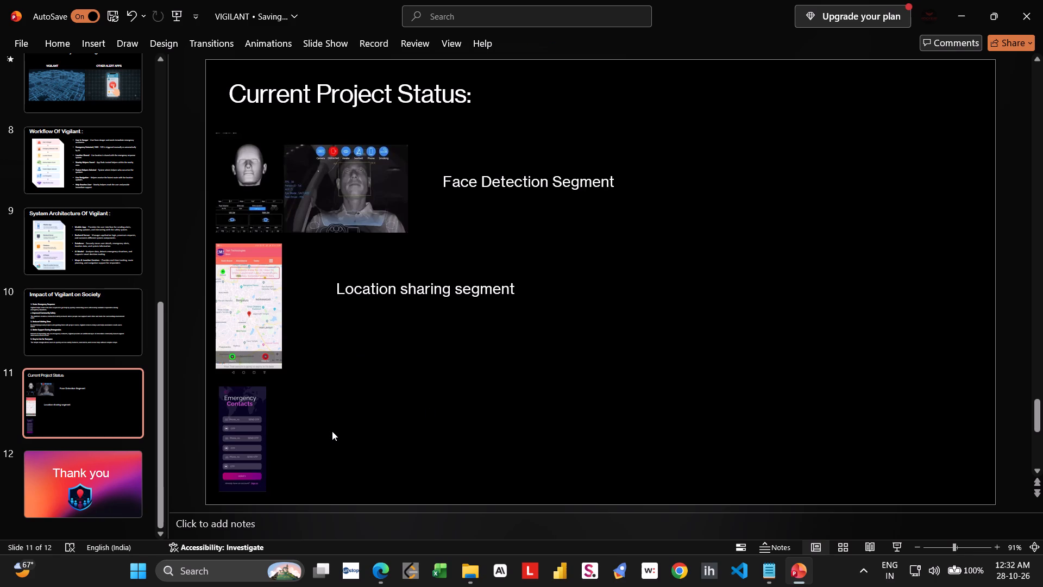
pyautogui.doubleClick(332, 431)
pyautogui.write('em=')
pyautogui.press('BackSpace')
pyautogui.press('BackSpace')
pyautogui.press('BackSpace')
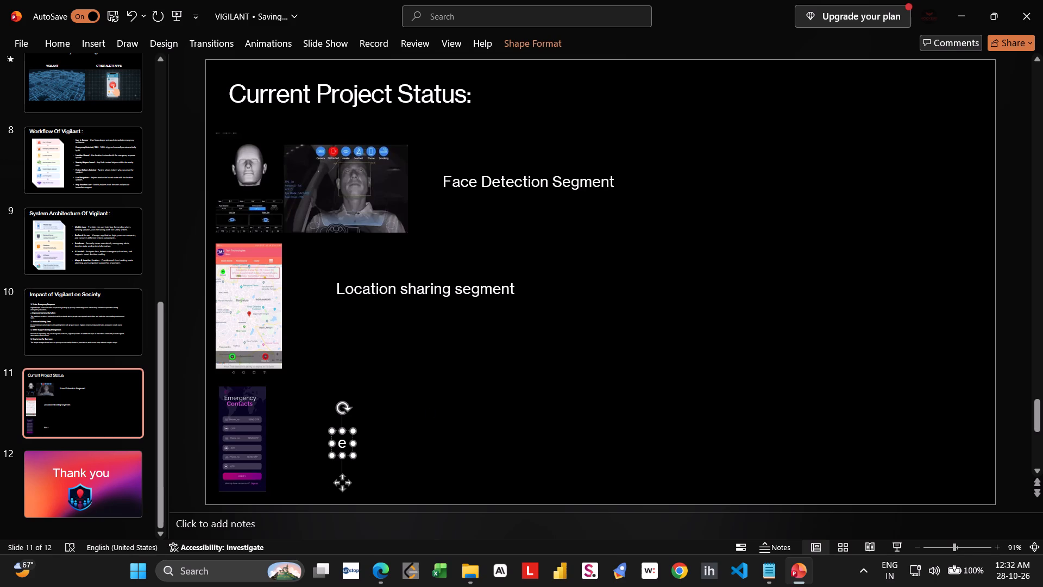
pyautogui.press('BackSpace')
pyautogui.write('em')
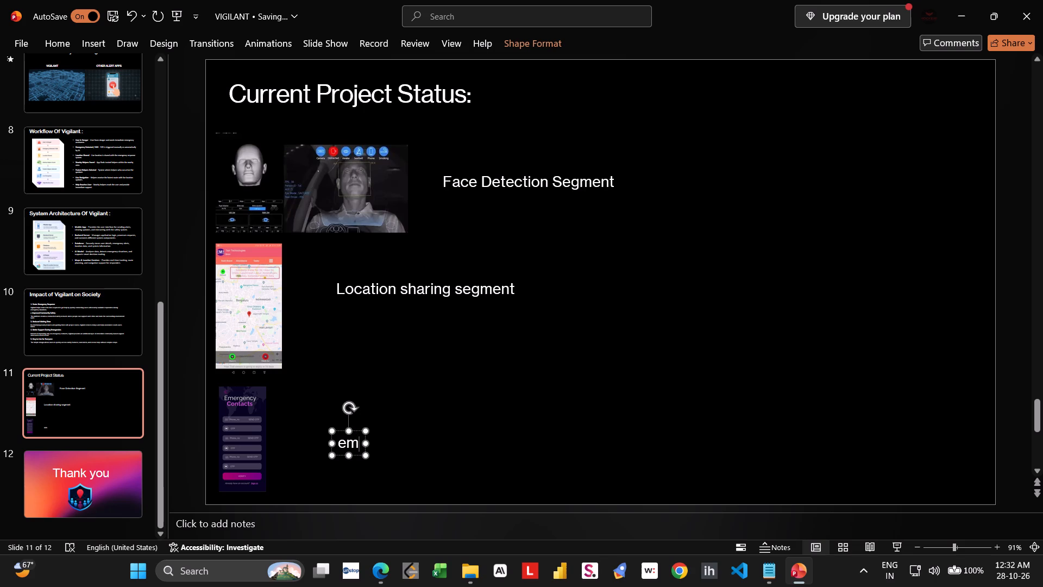
pyautogui.press('=')
pyautogui.press('BackSpace')
pyautogui.press('BackSpace')
pyautogui.press('BackSpace')
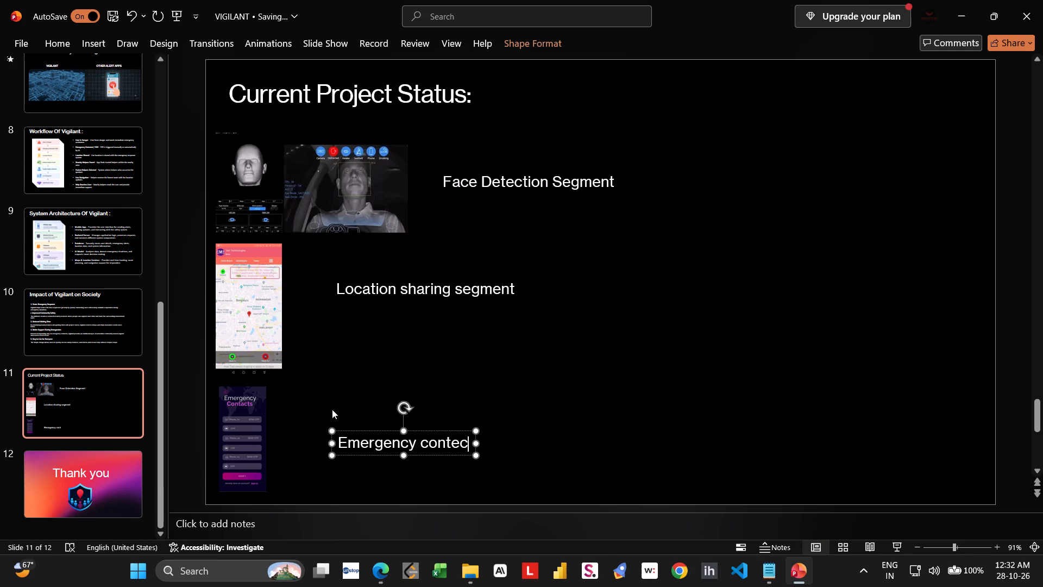
pyautogui.press('BackSpace')
pyautogui.press('BackSpace')
pyautogui.press('BackSpace')
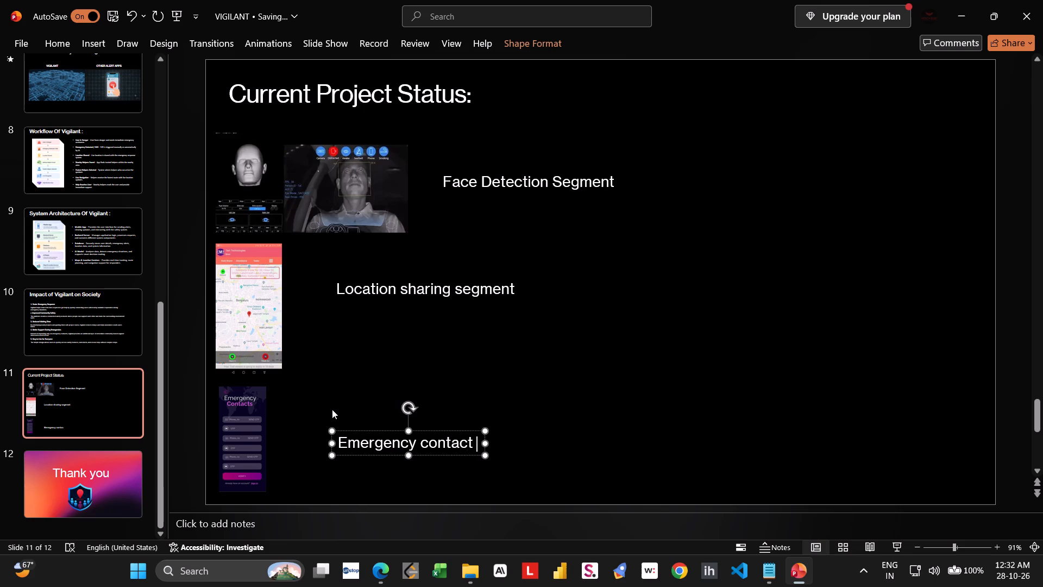
pyautogui.press('BackSpace')
pyautogui.write('OTP C')
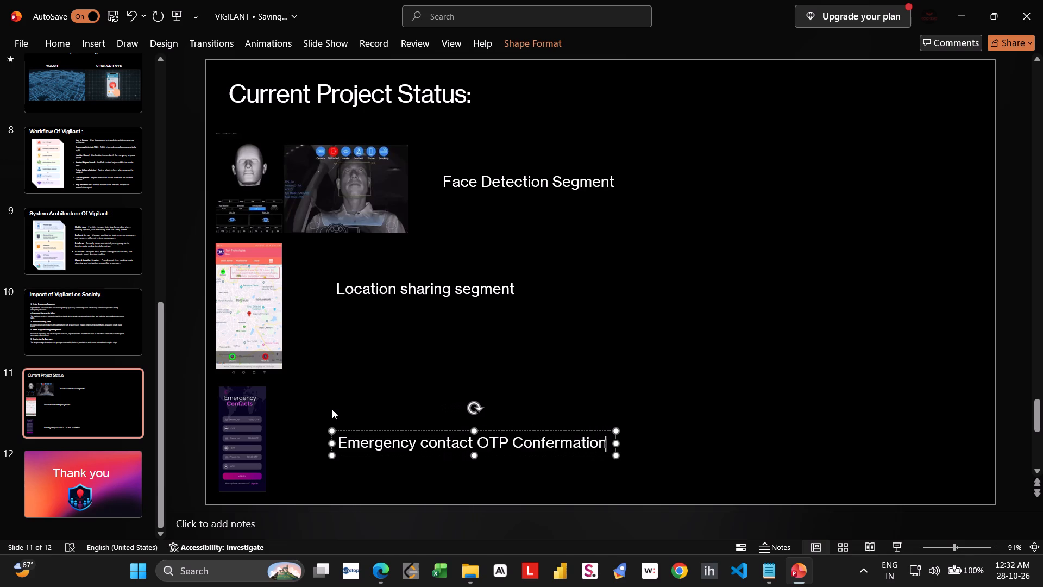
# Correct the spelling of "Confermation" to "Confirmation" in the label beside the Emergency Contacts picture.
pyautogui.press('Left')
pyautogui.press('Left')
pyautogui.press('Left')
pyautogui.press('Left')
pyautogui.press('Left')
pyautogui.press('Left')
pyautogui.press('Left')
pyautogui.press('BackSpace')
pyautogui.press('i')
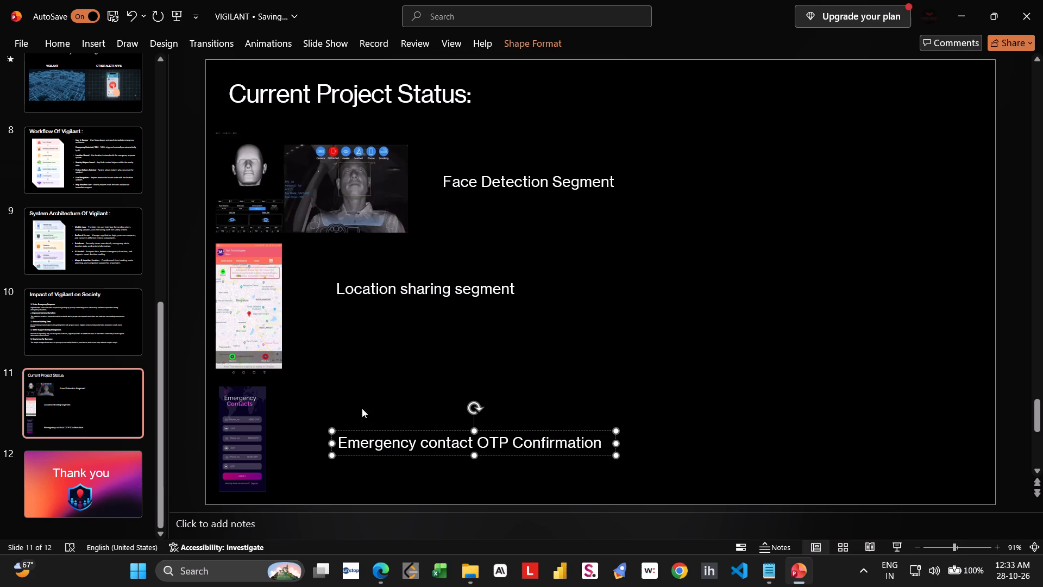
# Replace the last word of the Emergency Contacts label so it reads "Emergency contact OTP verification pipeline", and deselect it.
pyautogui.press('Right')
pyautogui.press('Right')
pyautogui.press('Right')
pyautogui.press('Right')
pyautogui.press('Right')
pyautogui.press('Right')
pyautogui.press('Right')
pyautogui.press('Right')
pyautogui.press('BackSpace')
pyautogui.press('BackSpace')
pyautogui.press('BackSpace')
pyautogui.press('BackSpace')
pyautogui.press('BackSpace')
pyautogui.press('BackSpace')
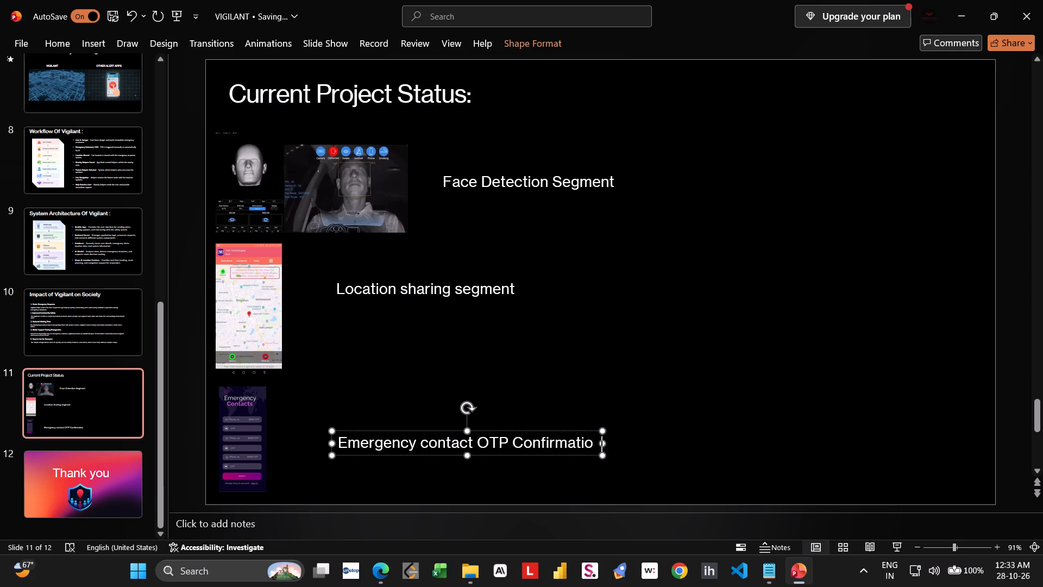
pyautogui.press('BackSpace')
pyautogui.press('BackSpace')
pyautogui.press('BackSpace')
pyautogui.press('BackSpace')
pyautogui.press('BackSpace')
pyautogui.press('BackSpace')
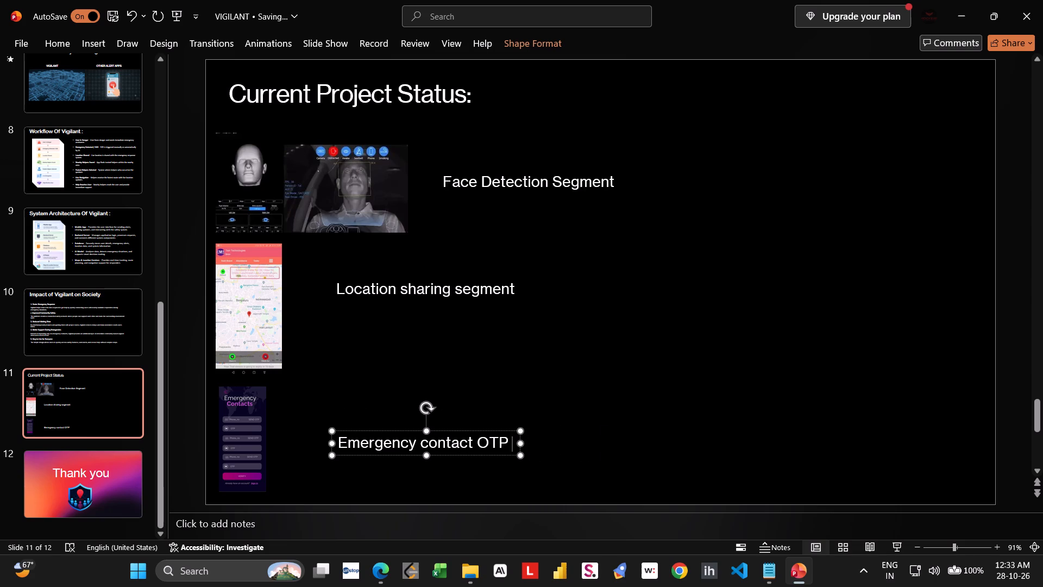
pyautogui.write('verification pipelein')
pyautogui.press('BackSpace')
pyautogui.press('BackSpace')
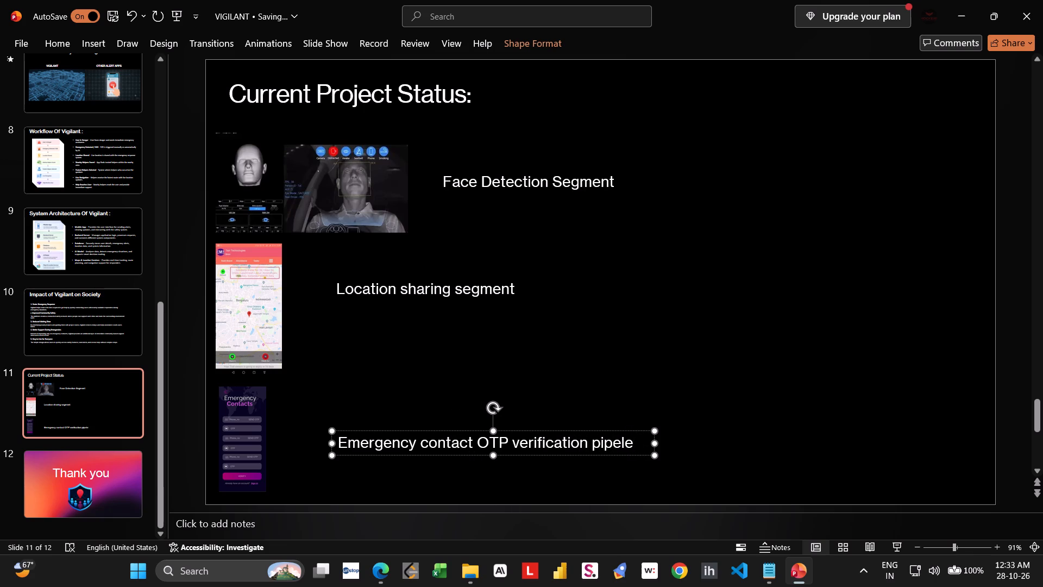
pyautogui.press('BackSpace')
pyautogui.write('ine')
pyautogui.click(861, 450)
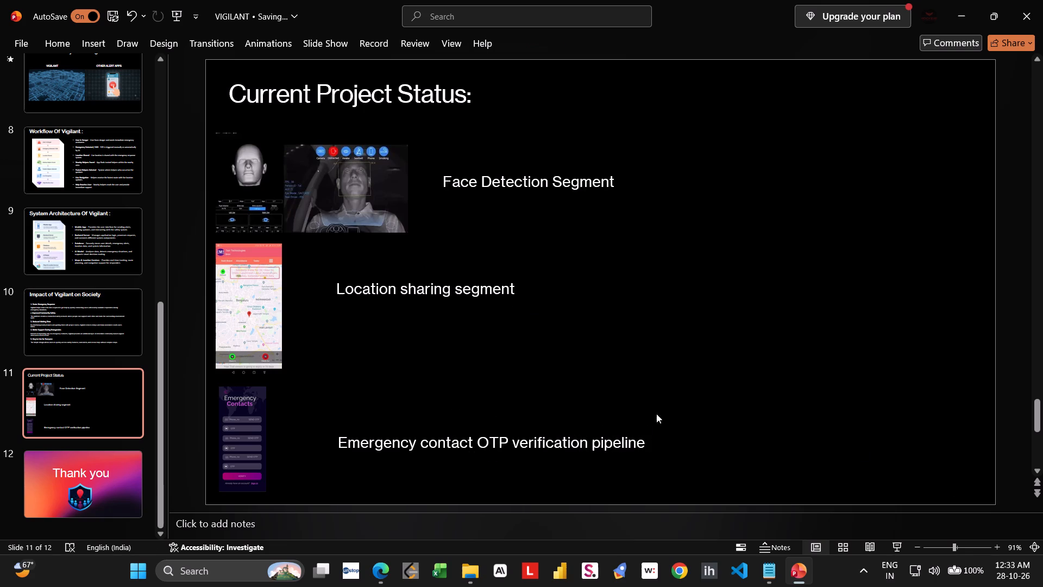
pyautogui.doubleClick(642, 444)
pyautogui.click(690, 458)
# Move the "Emergency contact OTP verification pipeline" label slightly up and closer to the Emergency Contacts picture, and deselect it.
pyautogui.click(525, 442)
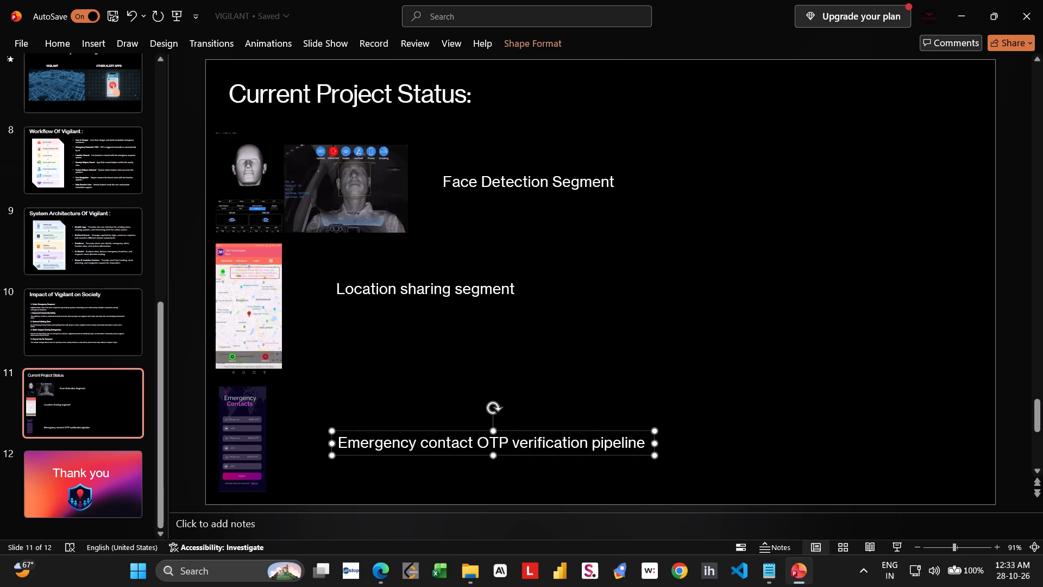
pyautogui.moveTo(525, 431); pyautogui.dragTo(501, 420)
pyautogui.click(578, 346)
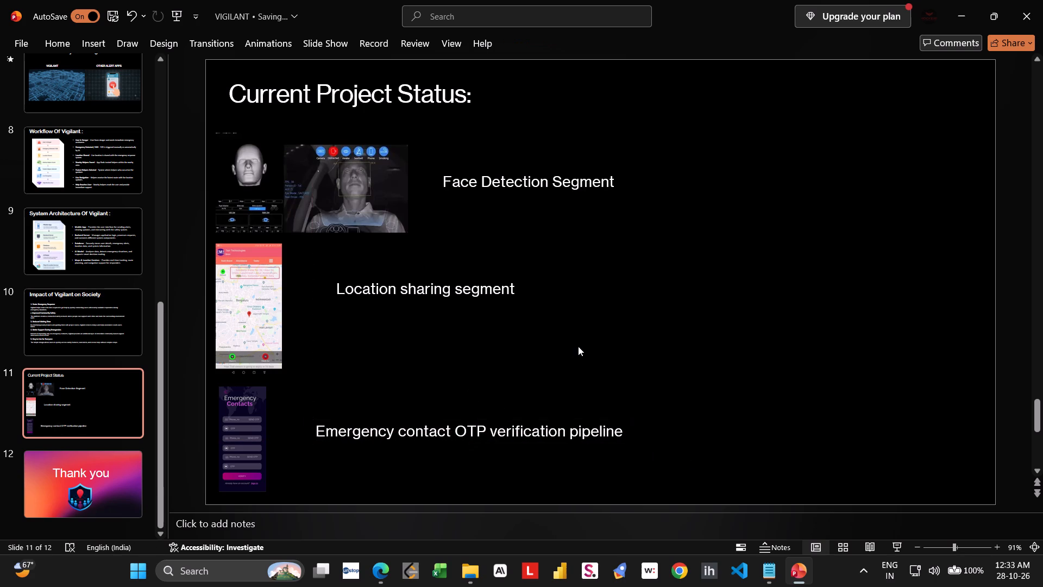
pyautogui.click(655, 272)
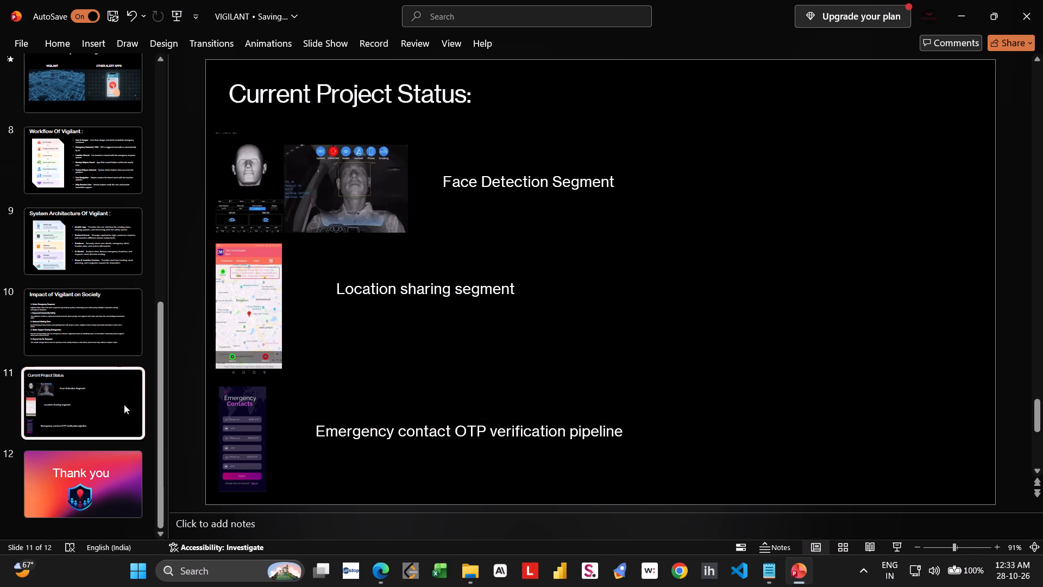
# Delete the "Impact of Vigilant on Society" slide from the presentation.
pyautogui.scroll(-1, 97, 443)
pyautogui.click(97, 307)
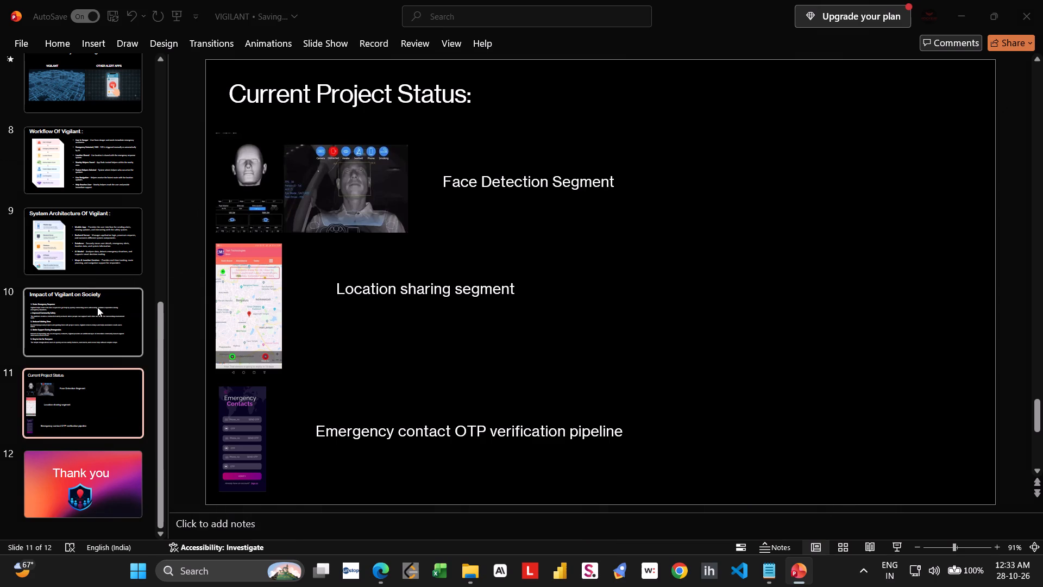
pyautogui.click(120, 321)
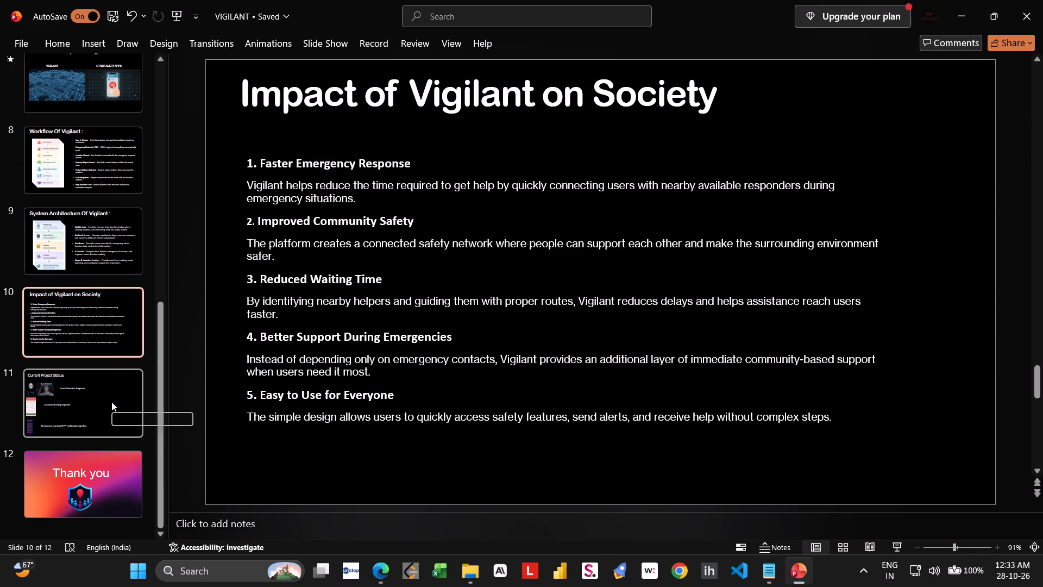
pyautogui.press('Delete')
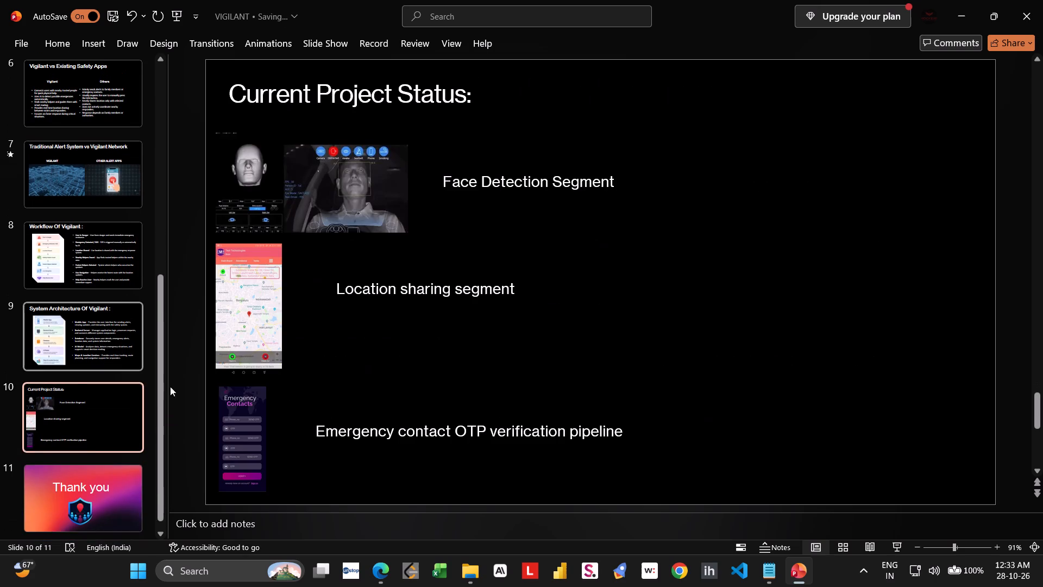
# Review the remaining slides from the closing "Thank you" slide back to the title slide, checking their content.
pyautogui.scroll(1, 104, 282)
pyautogui.click(55, 254)
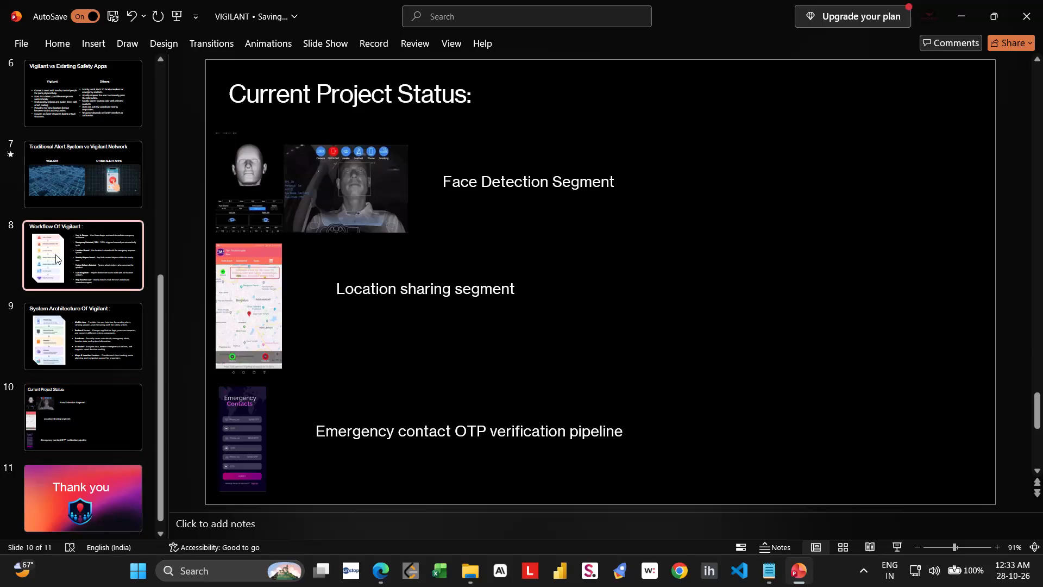
pyautogui.scroll(-1, 670, 298)
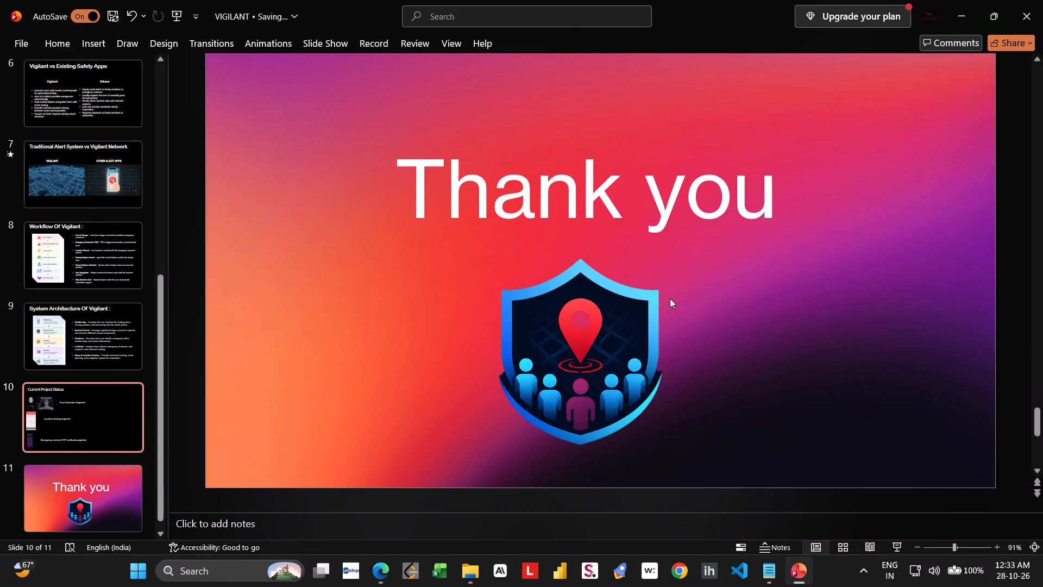
pyautogui.scroll(-1, 670, 298)
pyautogui.click(129, 174)
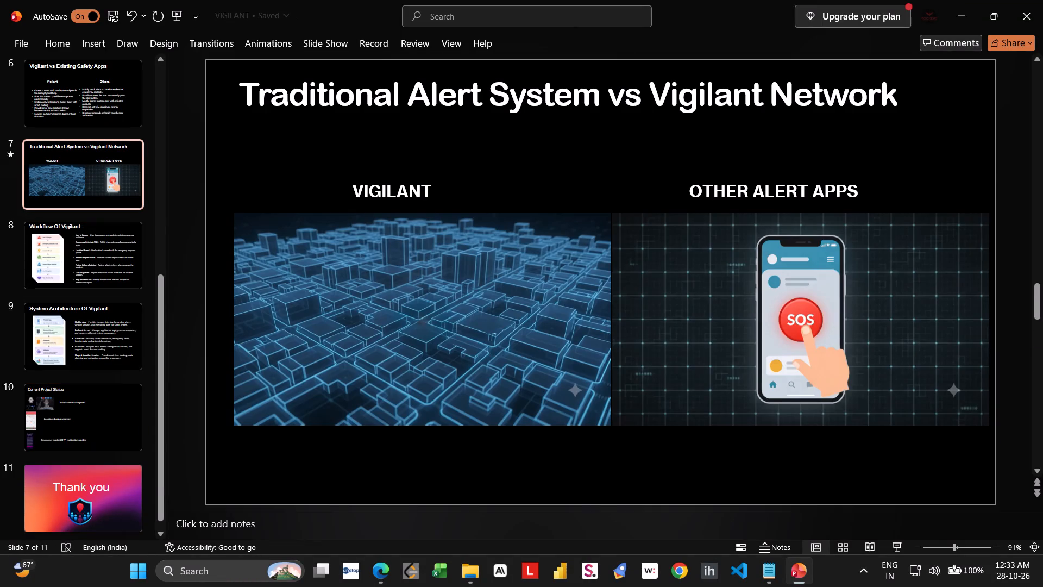
pyautogui.scroll(1, 342, 299)
pyautogui.click(103, 191)
pyautogui.click(95, 257)
pyautogui.scroll(2, 105, 178)
pyautogui.click(87, 276)
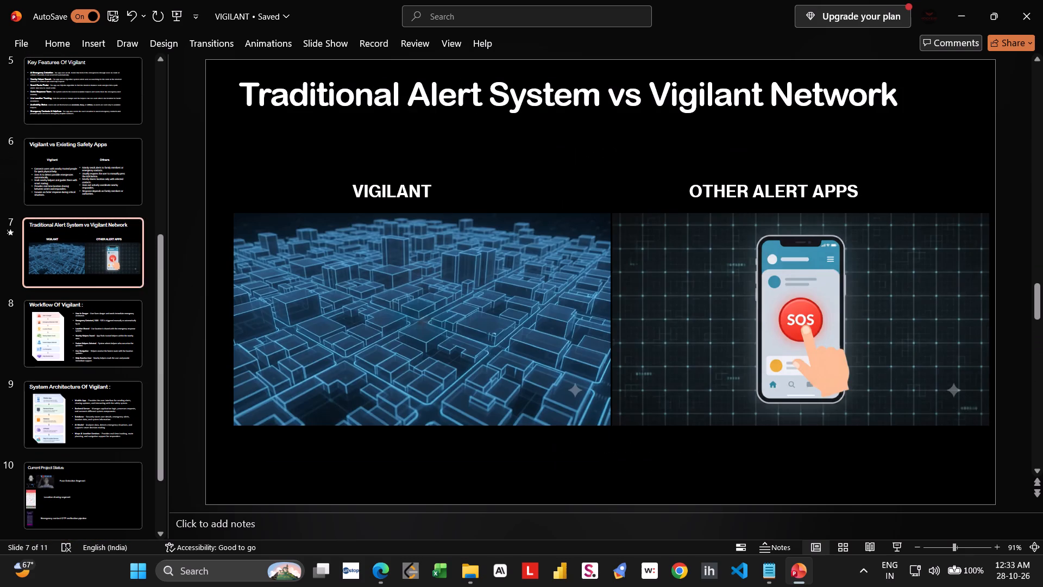
pyautogui.scroll(-1, 361, 280)
pyautogui.click(118, 347)
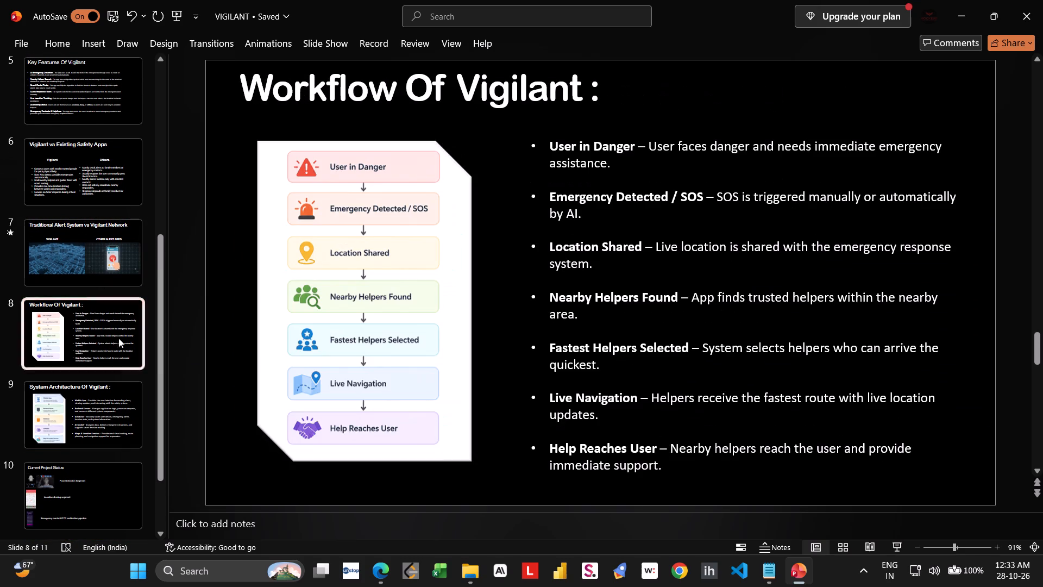
pyautogui.click(86, 248)
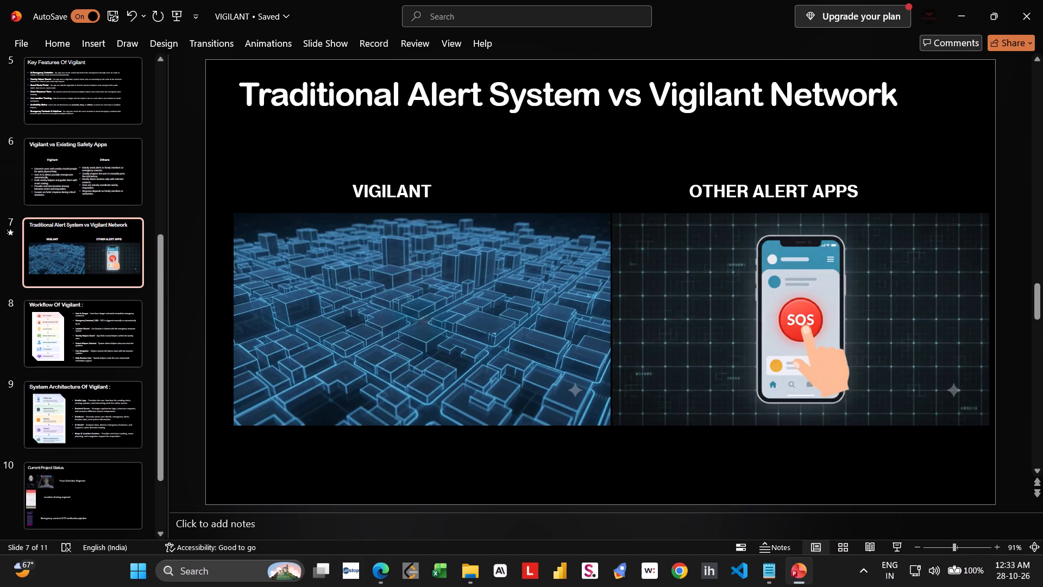
pyautogui.scroll(1, 74, 276)
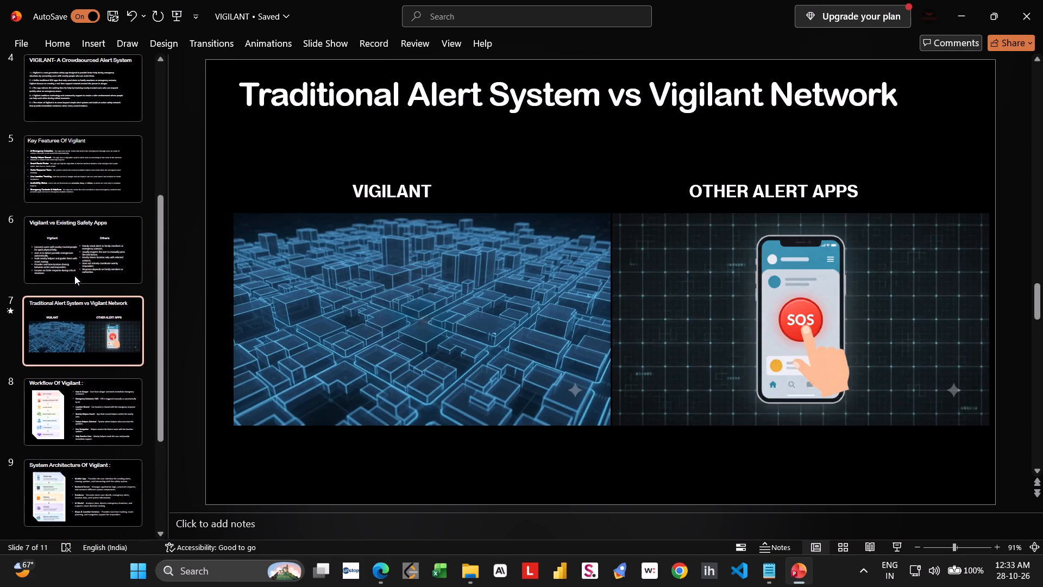
pyautogui.click(79, 253)
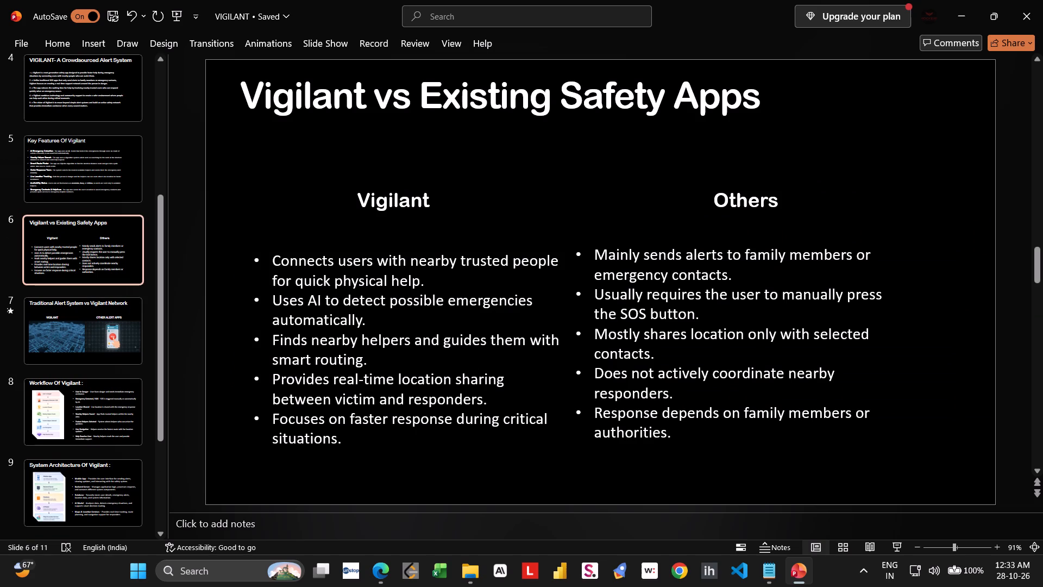
pyautogui.click(118, 163)
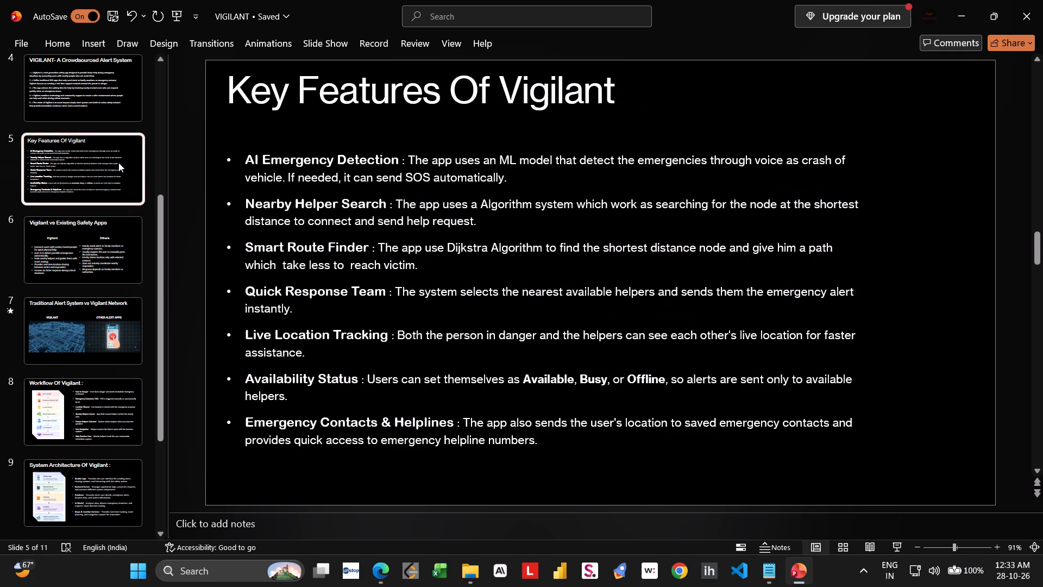
pyautogui.click(70, 233)
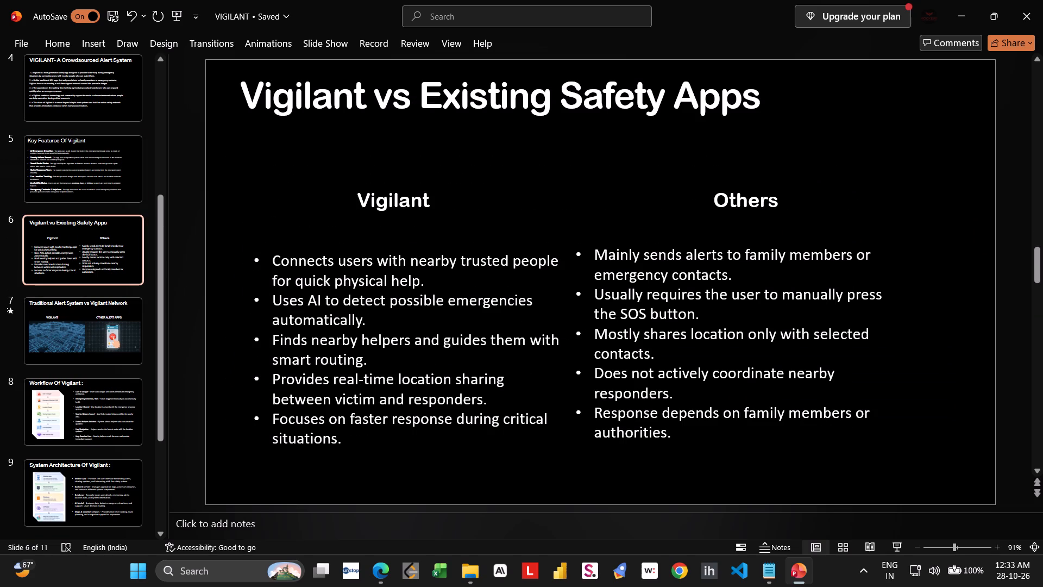
pyautogui.scroll(-1, 477, 399)
pyautogui.click(406, 436)
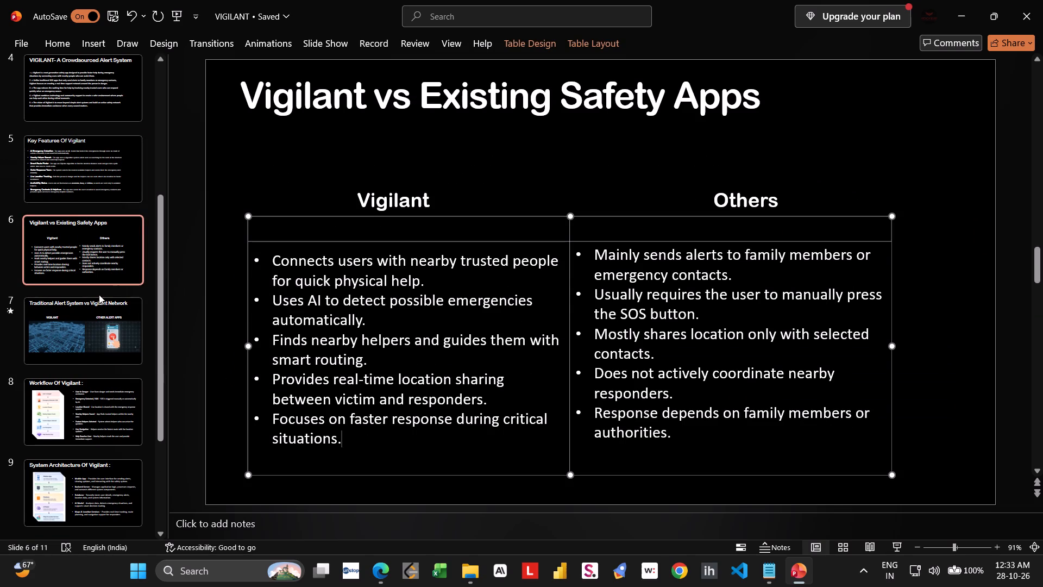
pyautogui.click(77, 168)
pyautogui.click(96, 133)
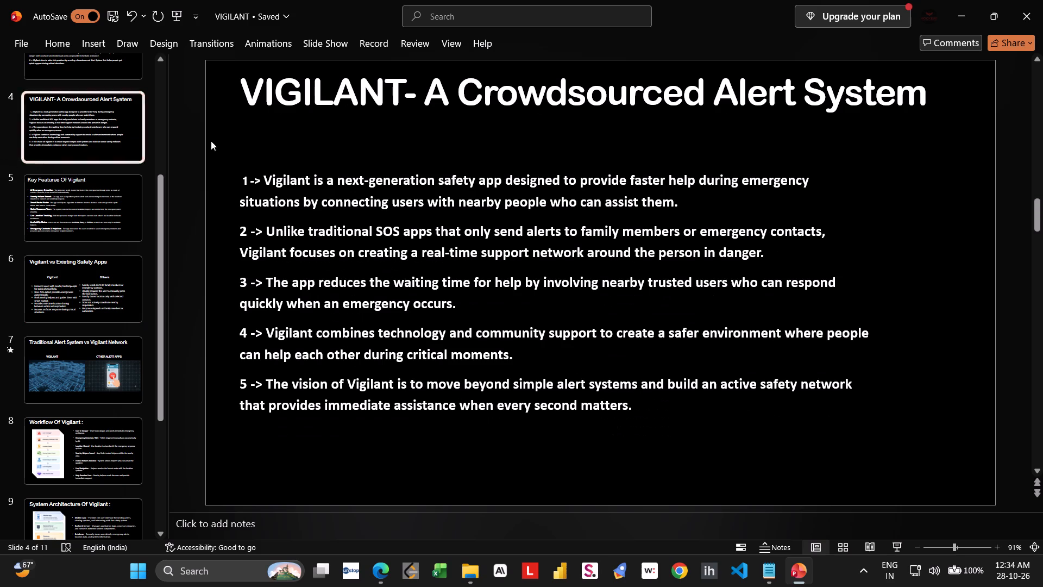
pyautogui.click(110, 131)
pyautogui.scroll(4, 110, 131)
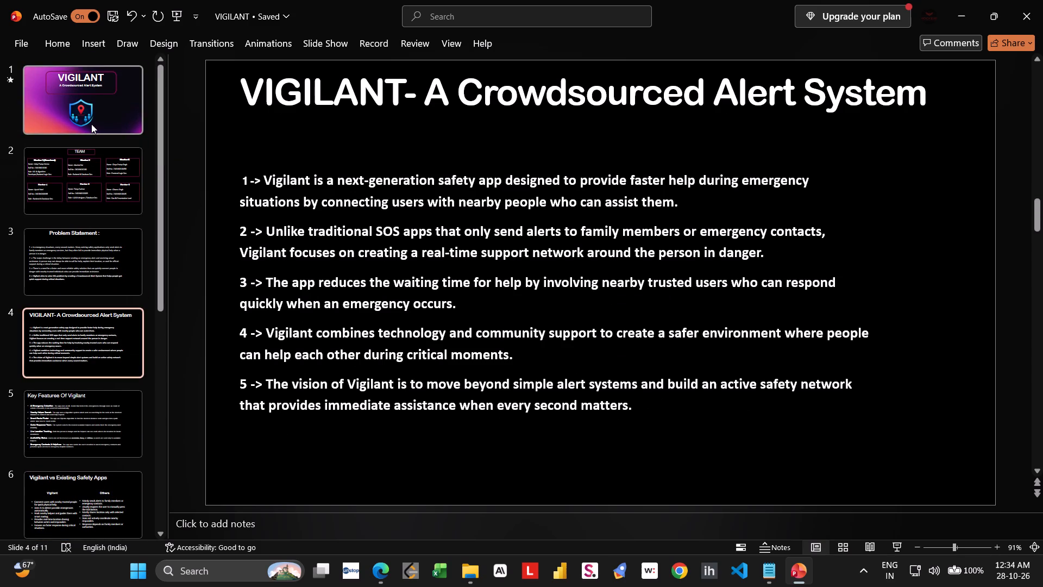
pyautogui.click(91, 124)
# On the TEAM slide, remove the stray ".f" from Member 6's role so it reads "Doc& Presentation Lead".
pyautogui.click(84, 211)
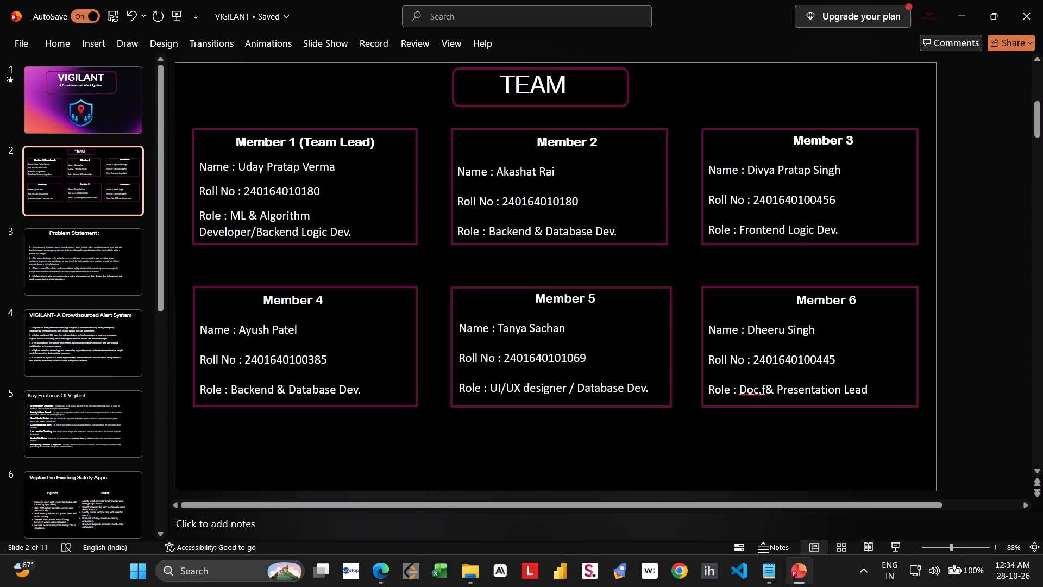
pyautogui.click(784, 335)
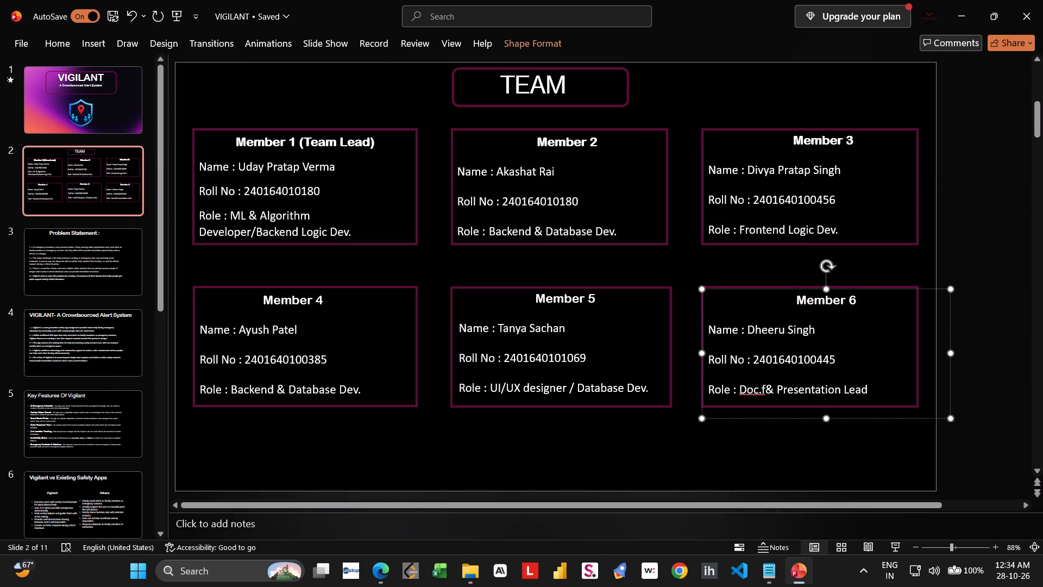
pyautogui.click(753, 449)
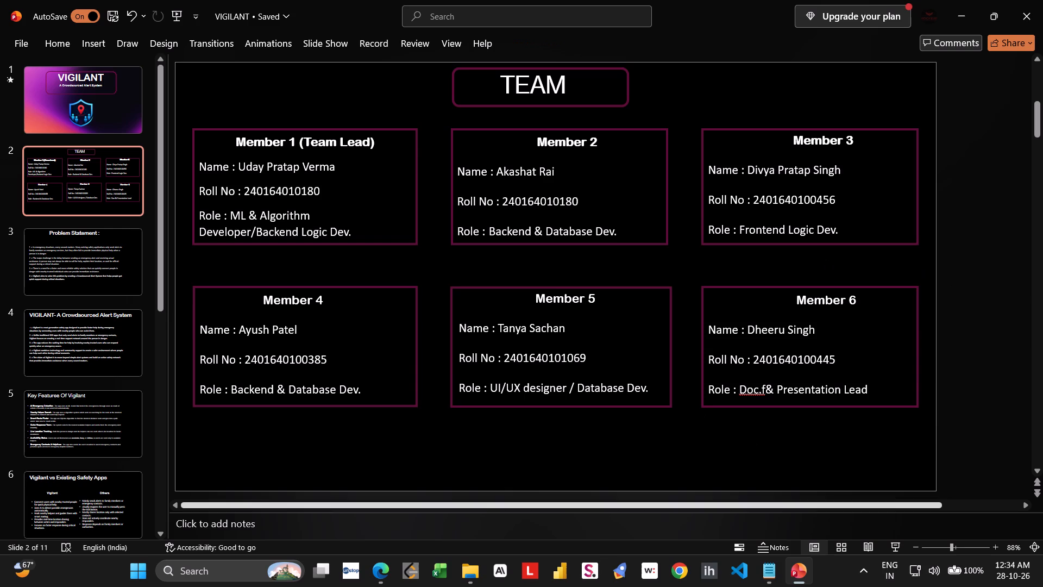
pyautogui.click(760, 389)
pyautogui.press('Right')
pyautogui.press('Right')
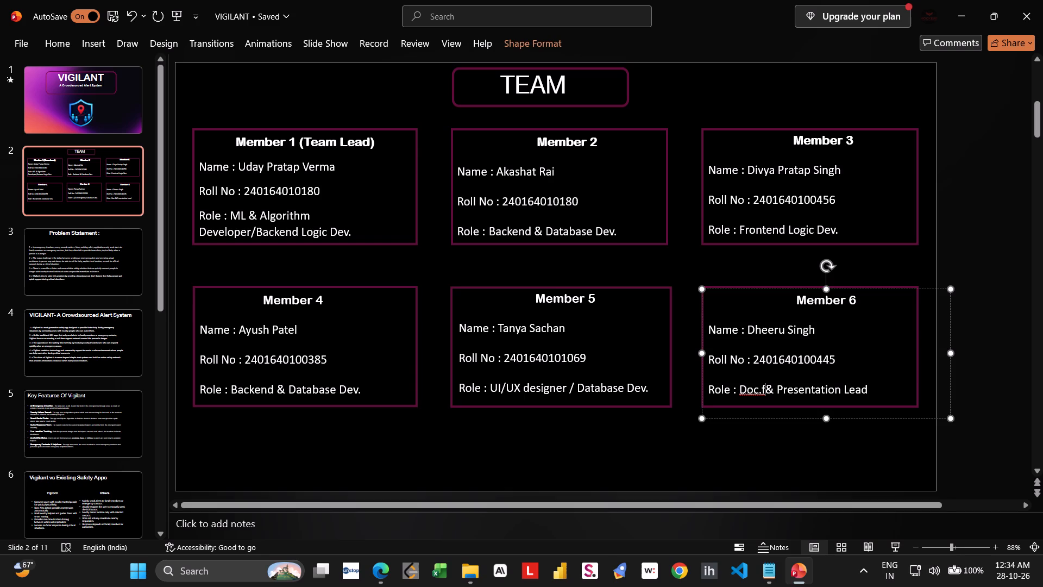
pyautogui.press('BackSpace')
pyautogui.press('BackSpace')
pyautogui.click(743, 431)
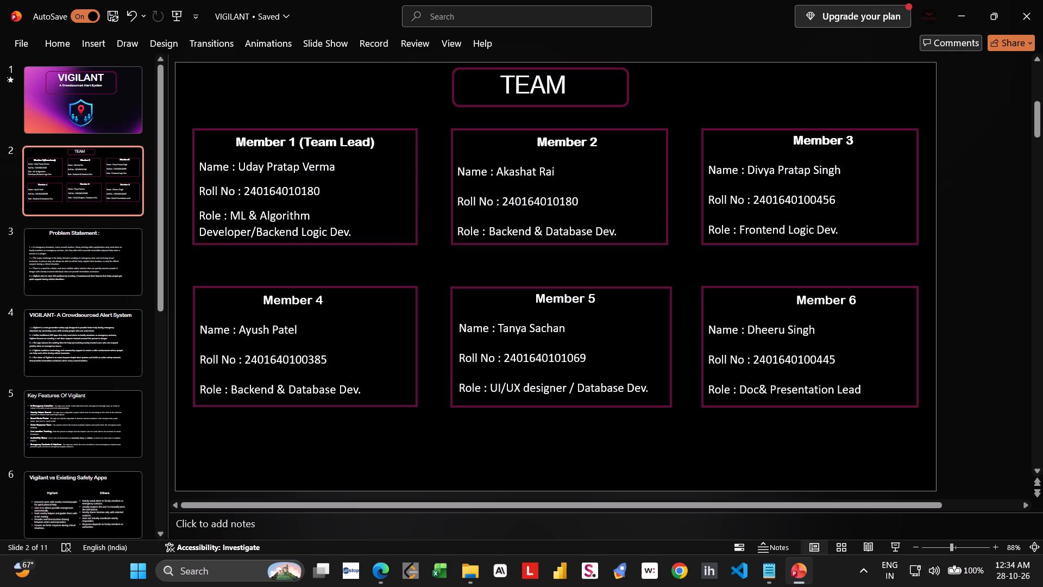
# Minimise the presentation and return to Final UI.pdf in the browser.
pyautogui.click(971, 30)
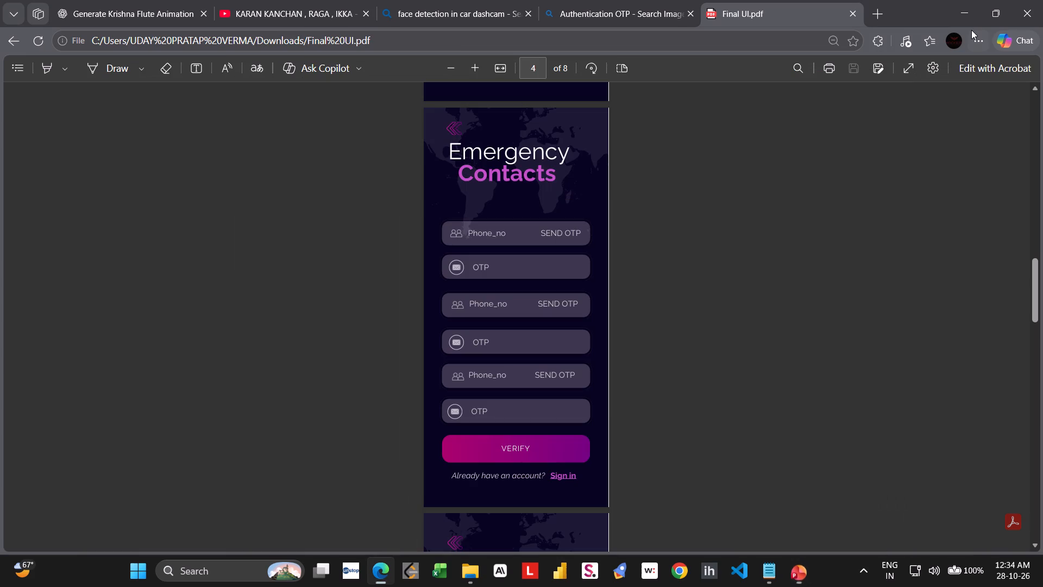
# Switch back to PowerPoint and close the VIGILANT presentation.
pyautogui.click(781, 566)
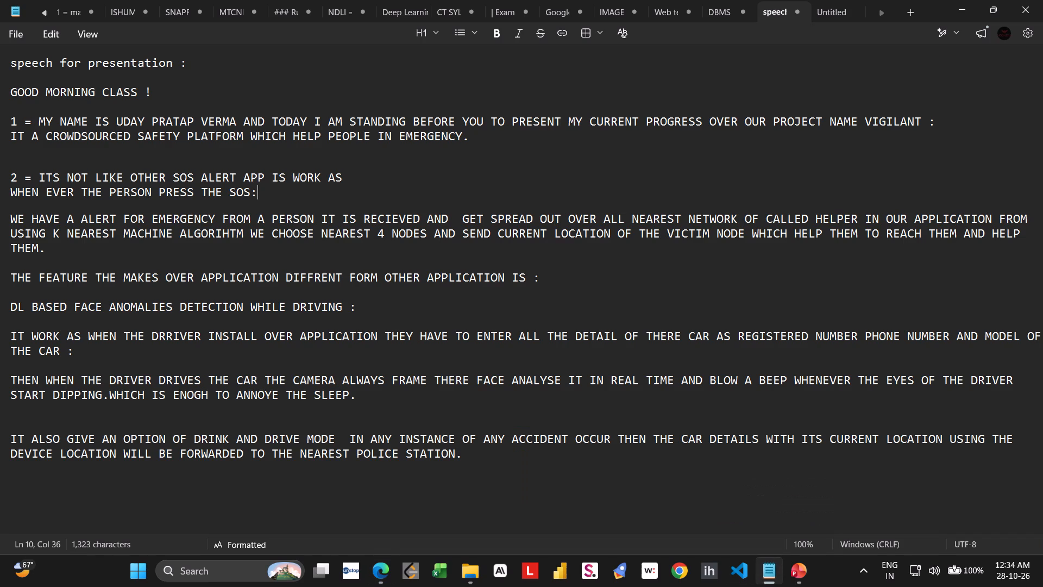
pyautogui.click(793, 574)
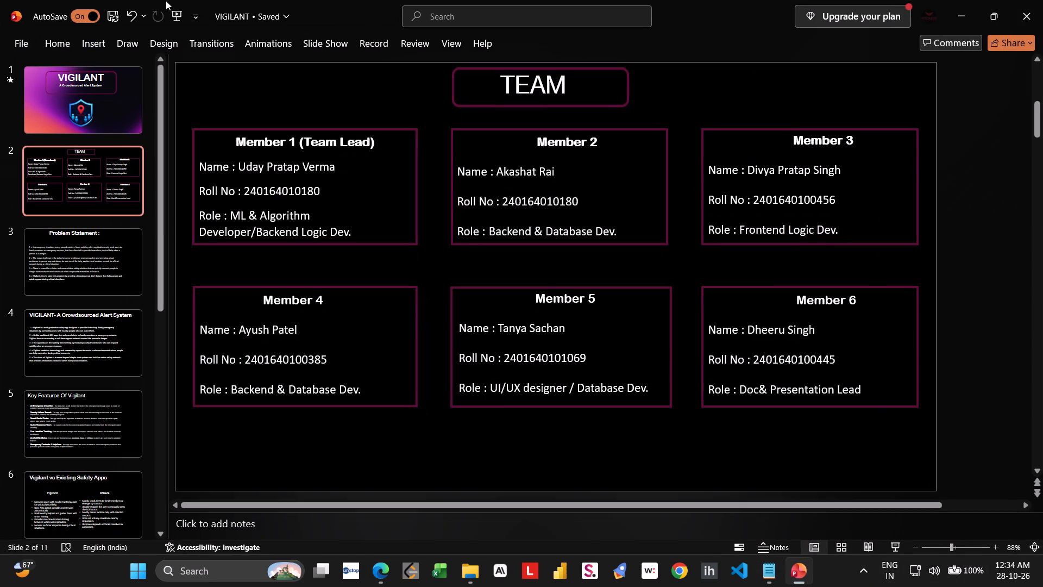
pyautogui.click(1042, 20)
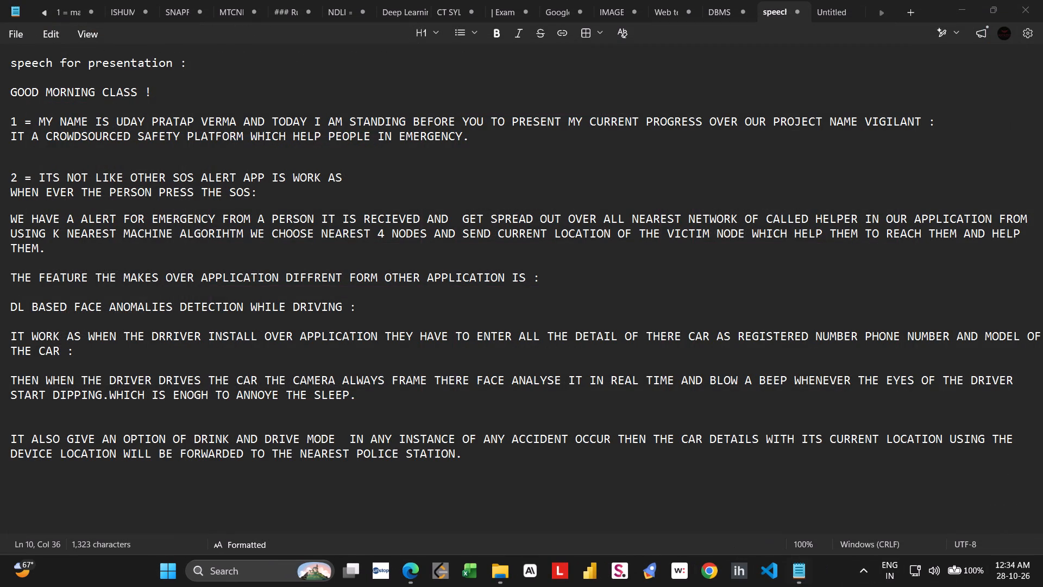
# Search the computer for "pp" and reopen the VIGILANT presentation from the results.
pyautogui.click(746, 495)
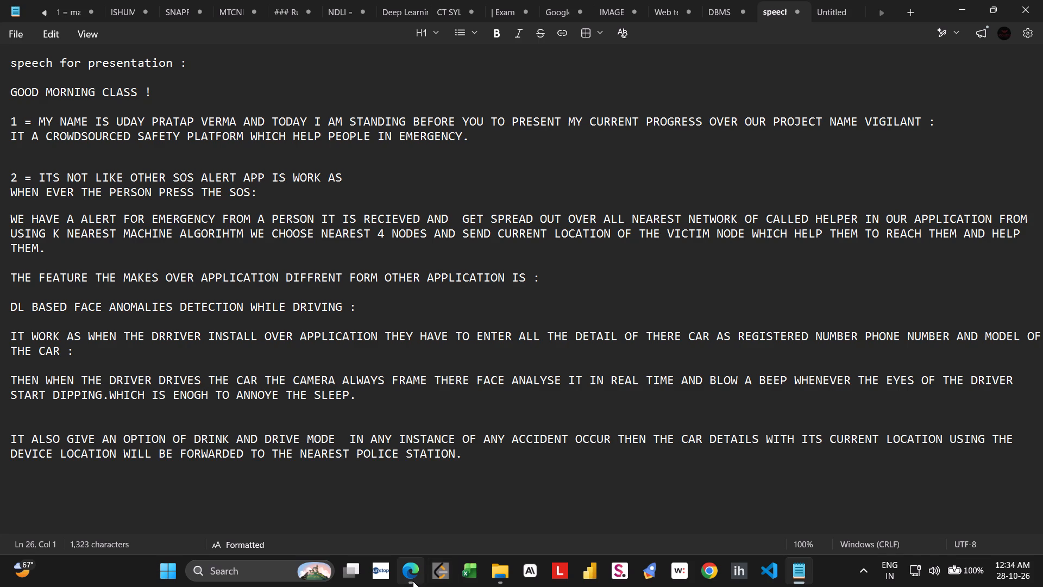
pyautogui.click(273, 567)
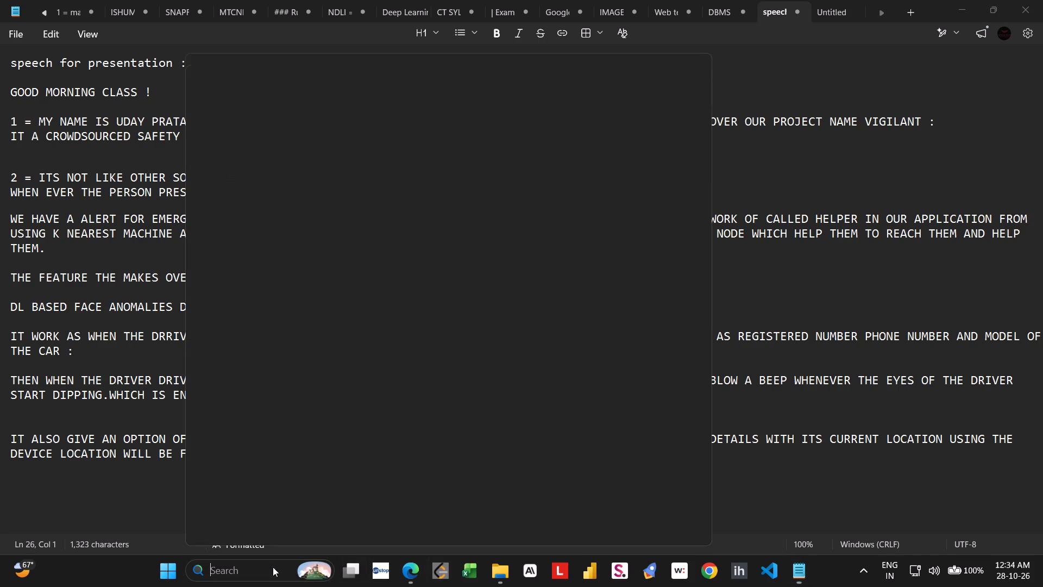
pyautogui.write('pp')
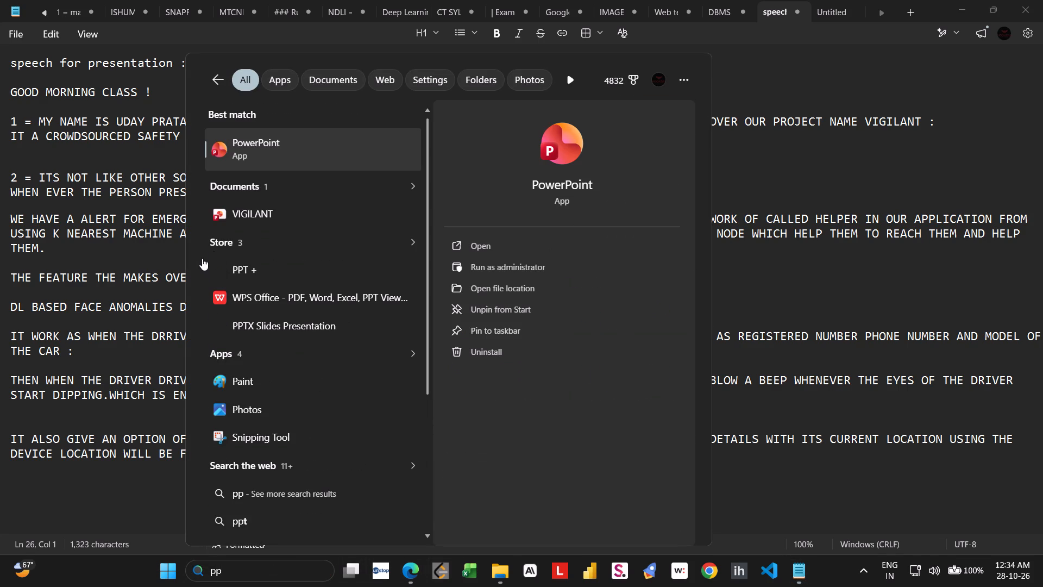
pyautogui.click(271, 221)
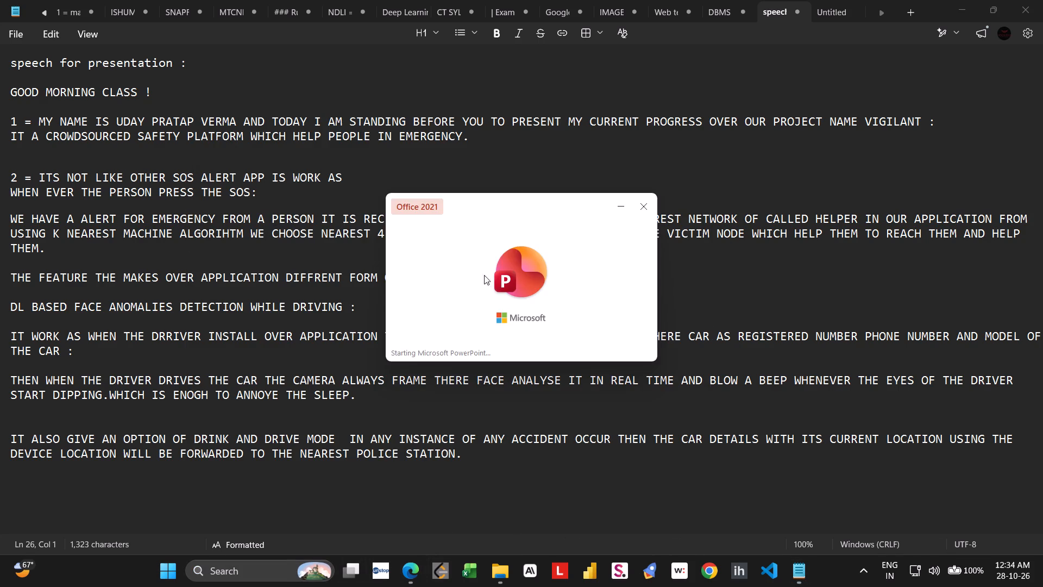
# Check the "Current Project Status:" slide in the reopened presentation and close the file.
pyautogui.scroll(-1, 107, 386)
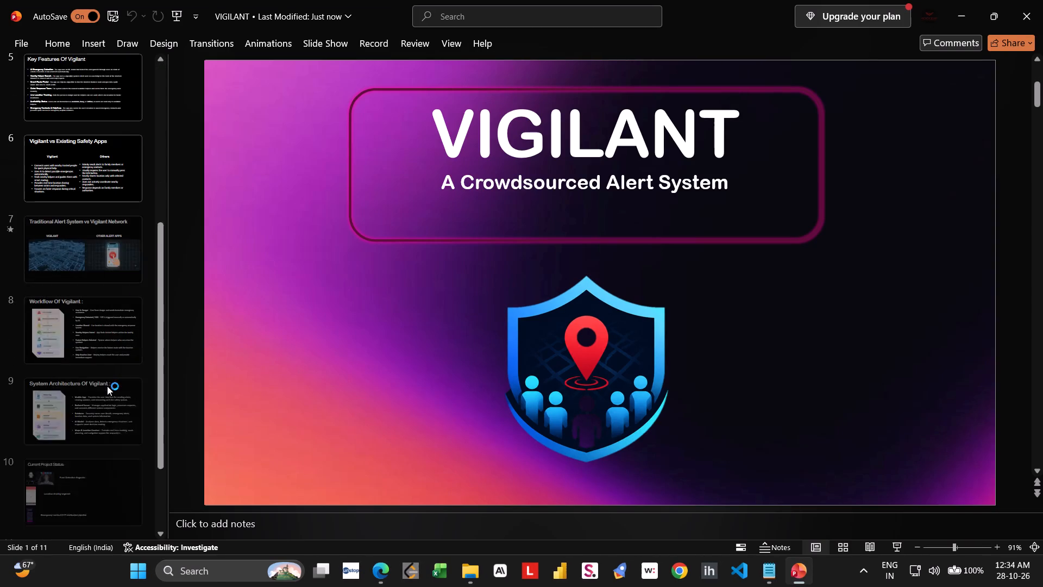
pyautogui.scroll(-2, 107, 386)
pyautogui.click(70, 408)
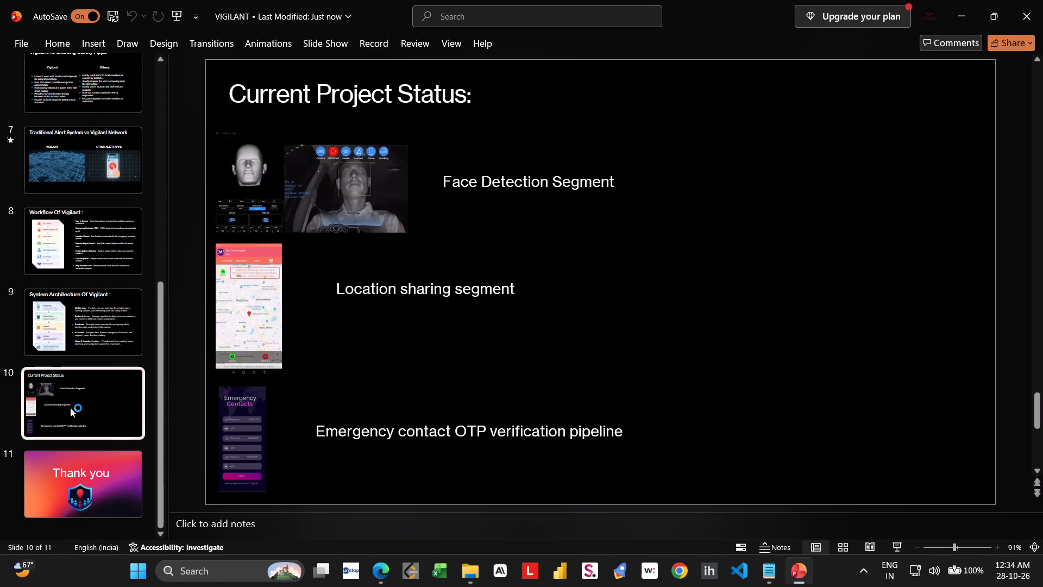
pyautogui.click(464, 93)
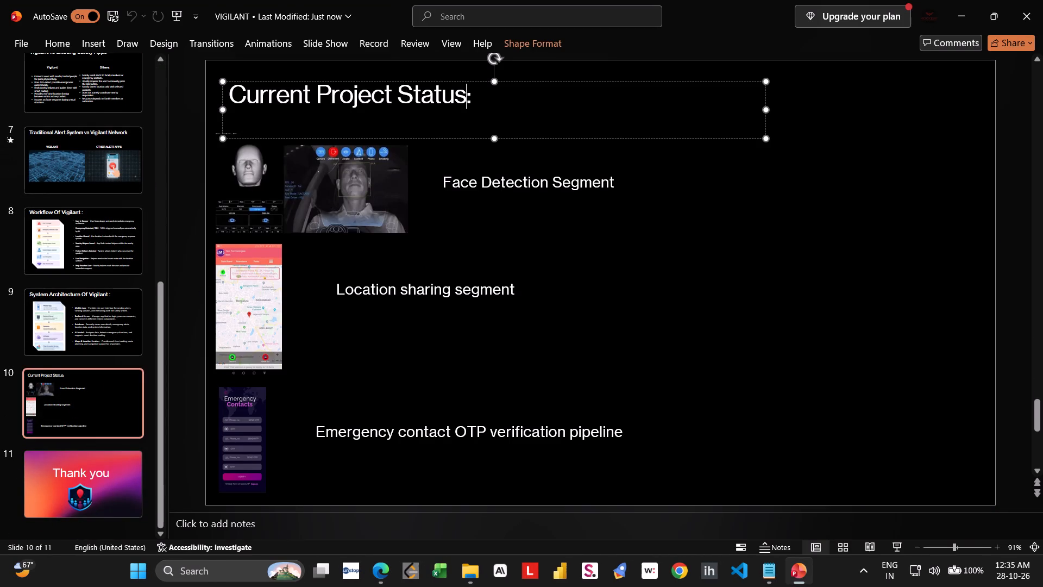
pyautogui.click(476, 283)
pyautogui.click(1041, 1)
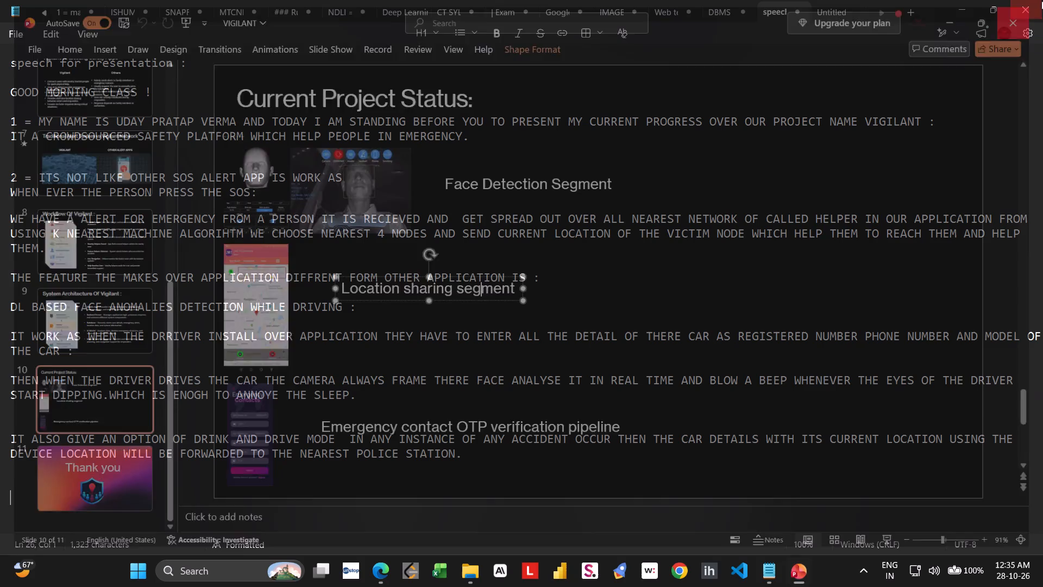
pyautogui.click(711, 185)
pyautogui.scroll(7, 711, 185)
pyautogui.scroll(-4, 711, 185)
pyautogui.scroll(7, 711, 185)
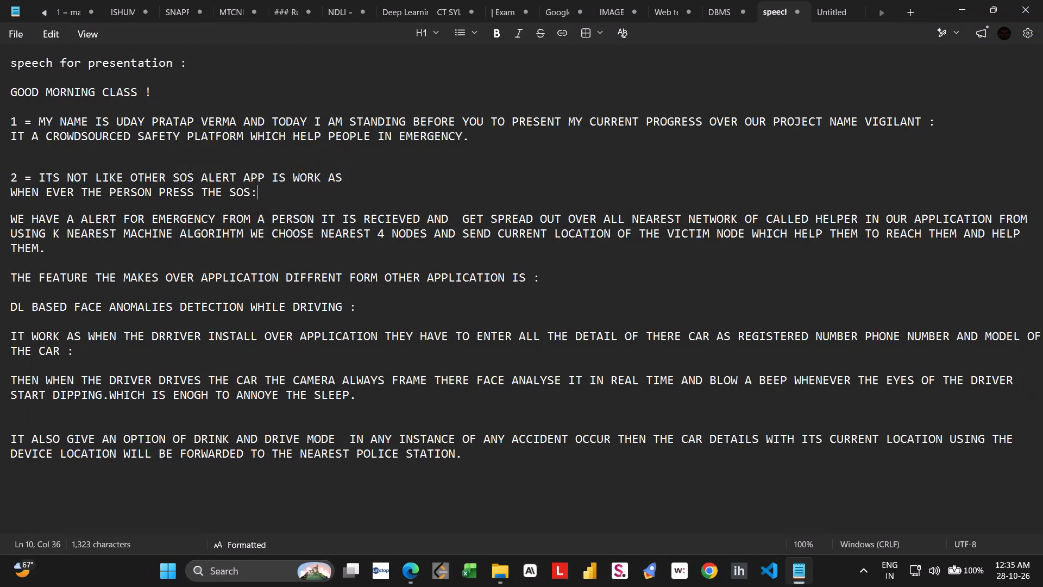